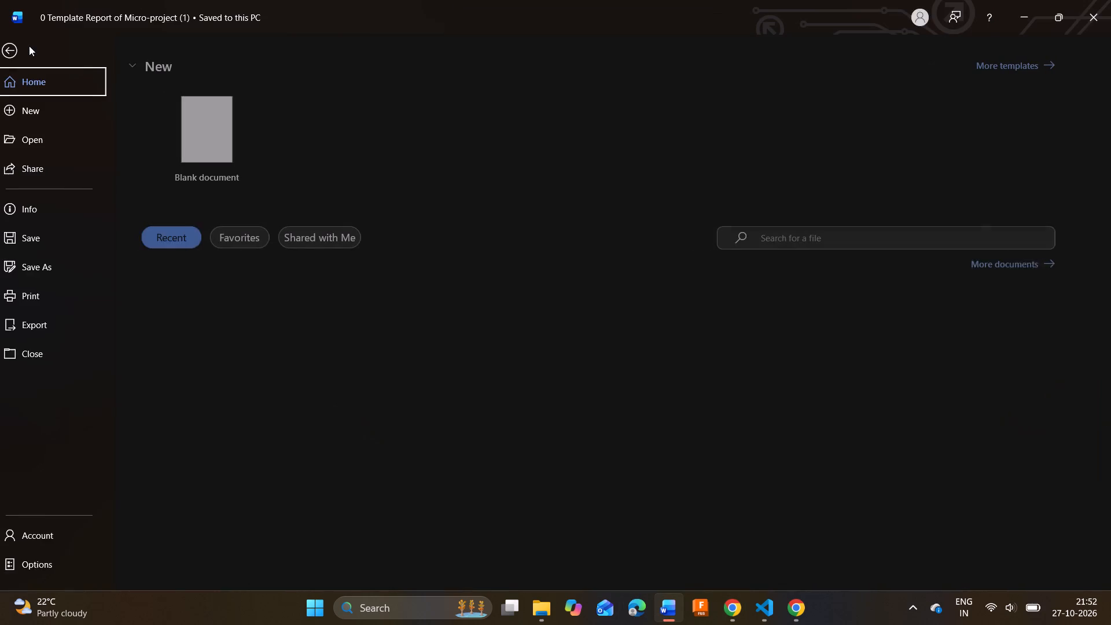
pyautogui.doubleClick(343, 331)
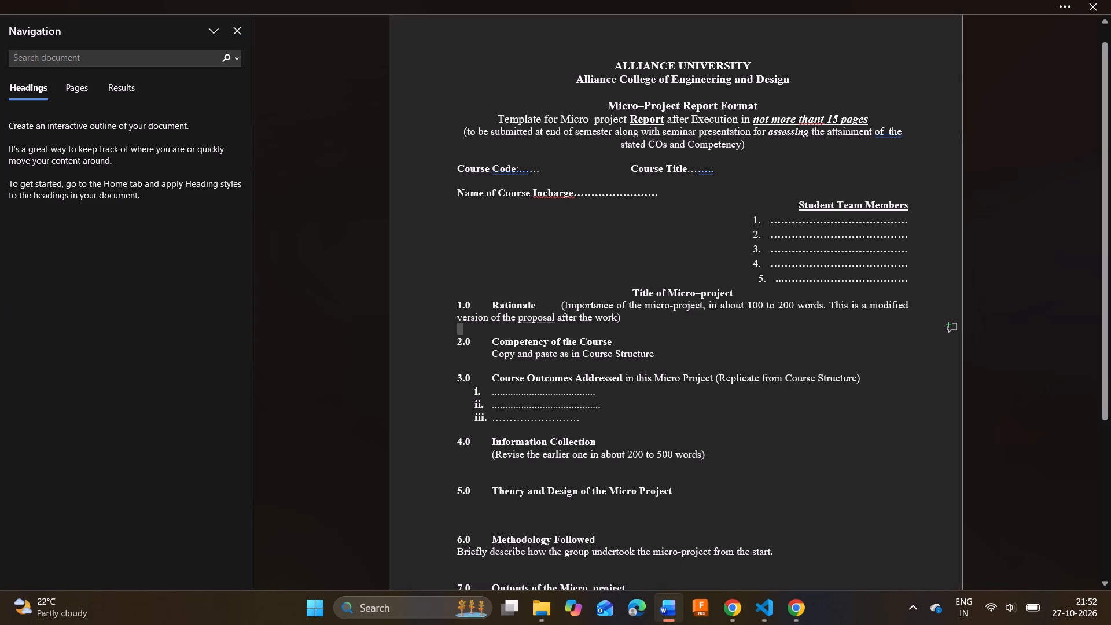
pyautogui.click(403, 0)
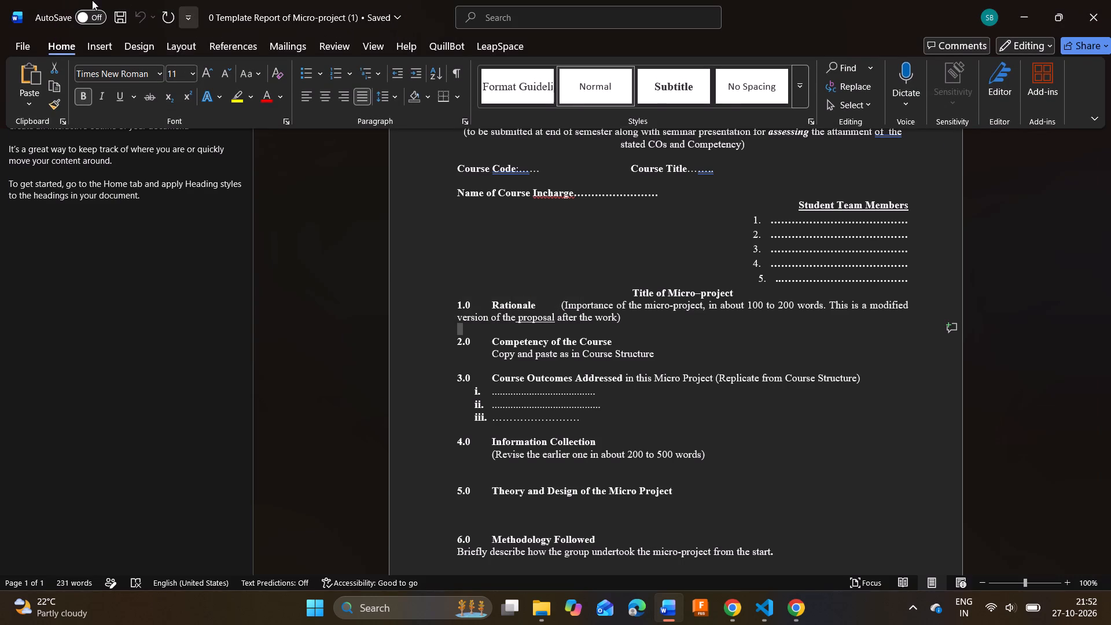
pyautogui.click(28, 44)
pyautogui.scroll(-2, 268, 294)
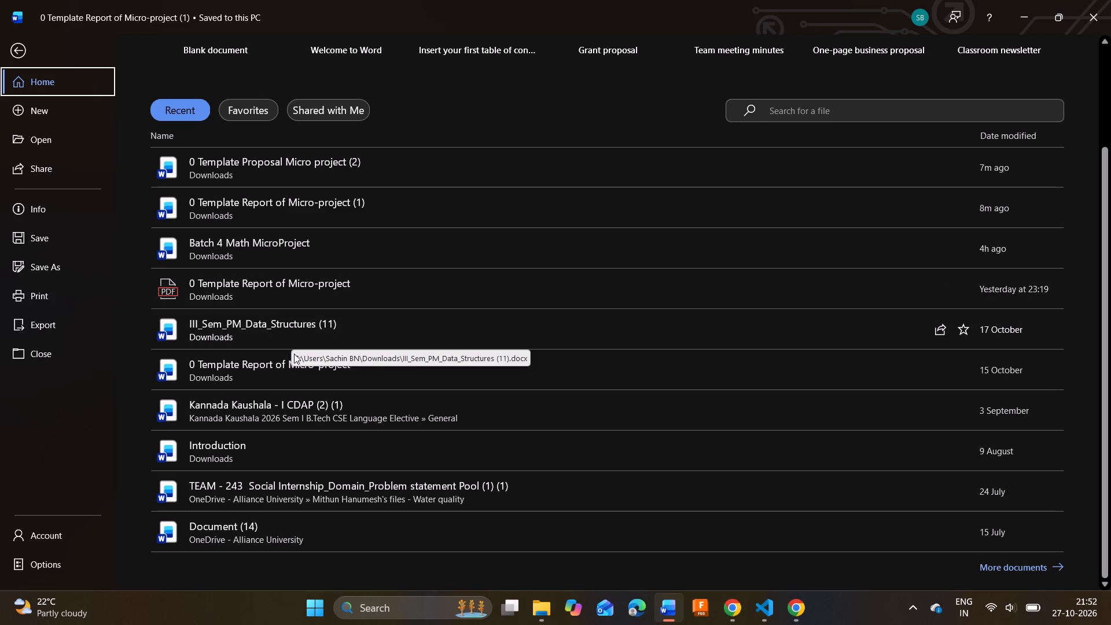
pyautogui.doubleClick(300, 370)
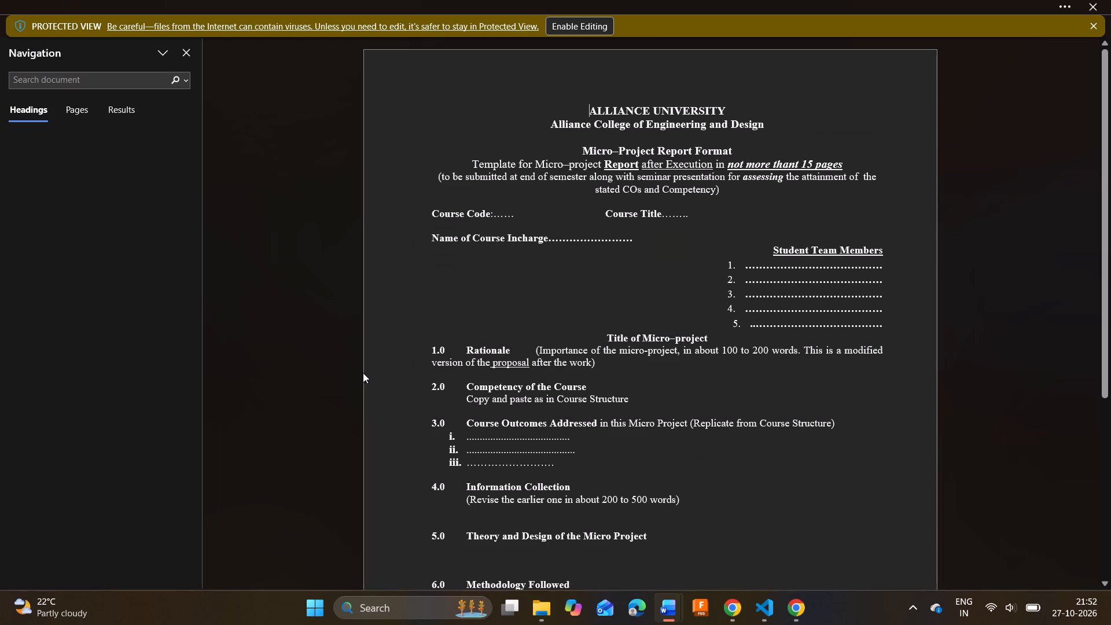
# Switch to the Downloads folder in File Explorer and open the JAVA MPP PDF with Word.
pyautogui.click(554, 620)
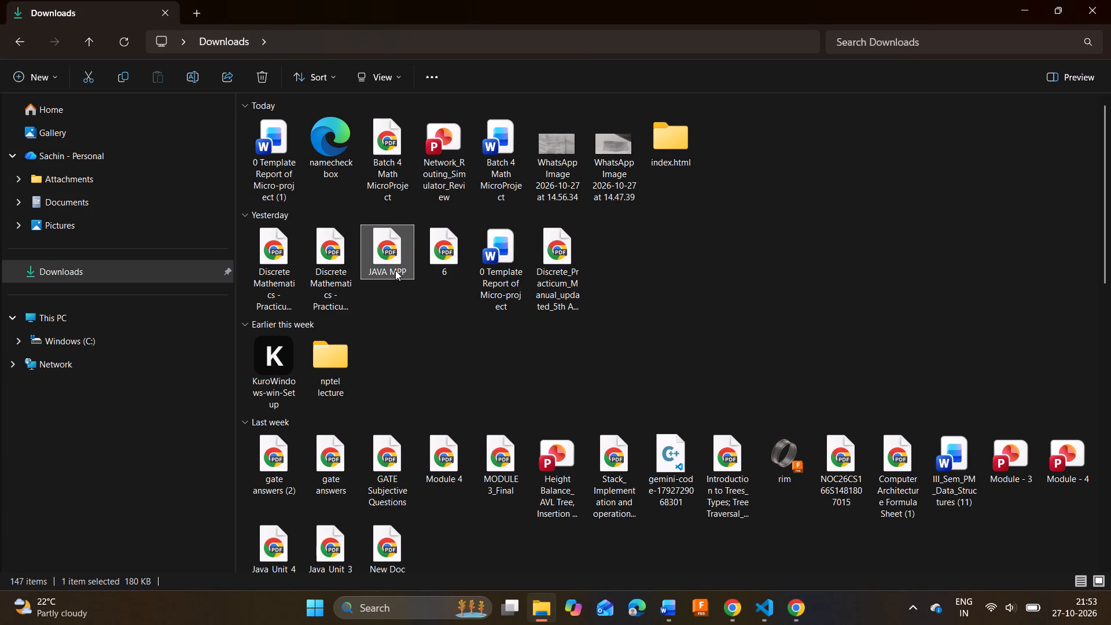
pyautogui.rightClick(395, 273)
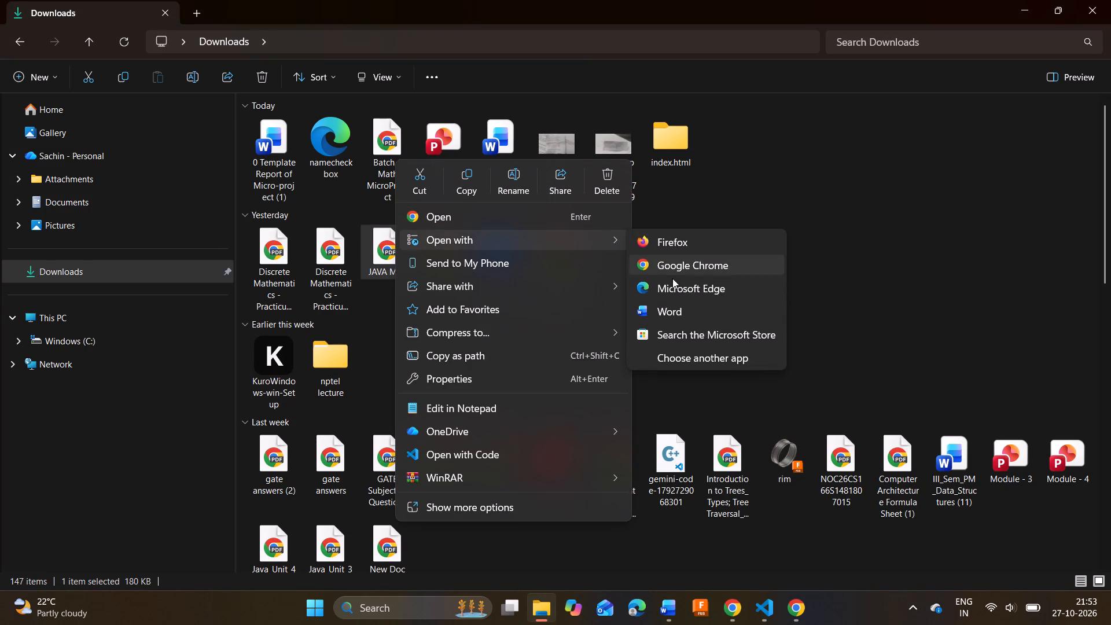
pyautogui.click(667, 313)
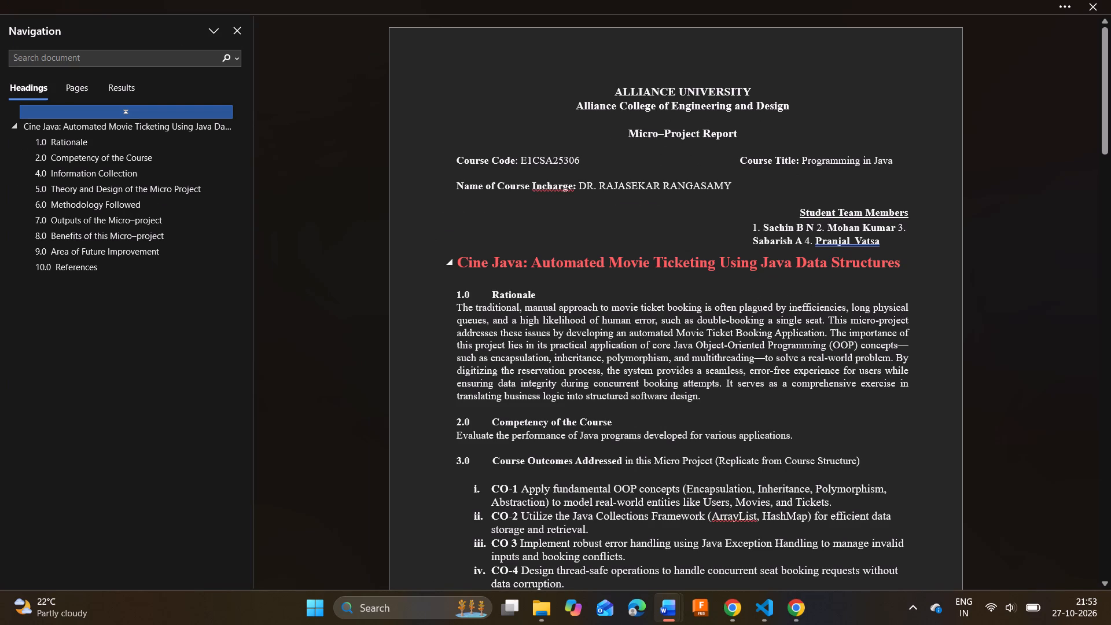
# Put the second student team member on a separate line below the first.
pyautogui.click(815, 227)
pyautogui.press('Return')
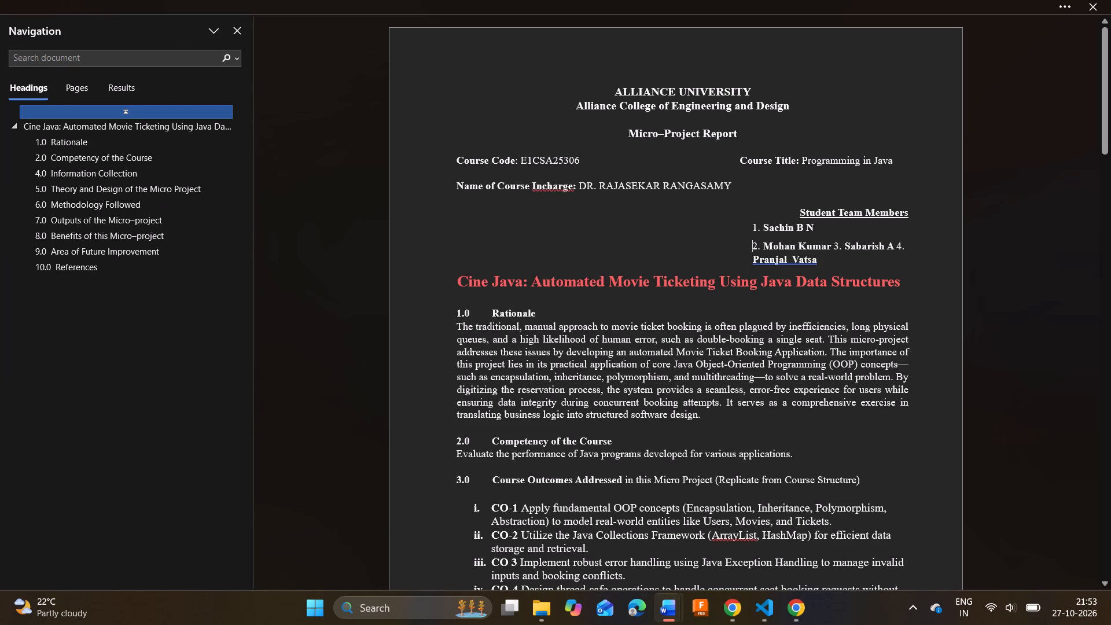
# Remove the right alignment of the "Student Team Members" heading, add a leading space and increase its indent until it lines up above the numbered names.
pyautogui.click(798, 212)
pyautogui.press('BackSpace')
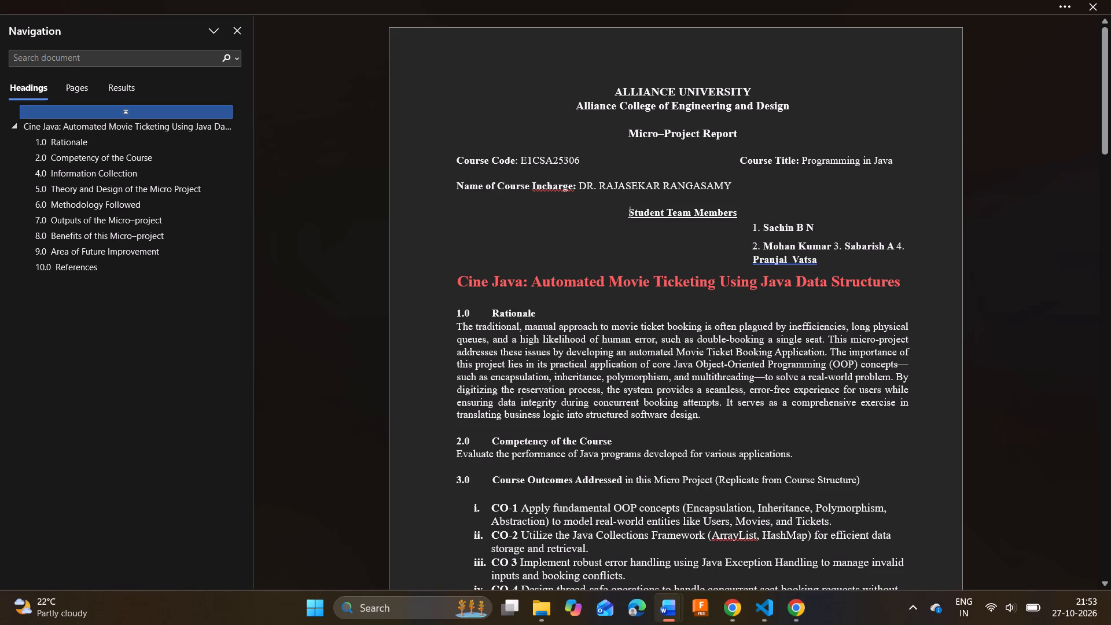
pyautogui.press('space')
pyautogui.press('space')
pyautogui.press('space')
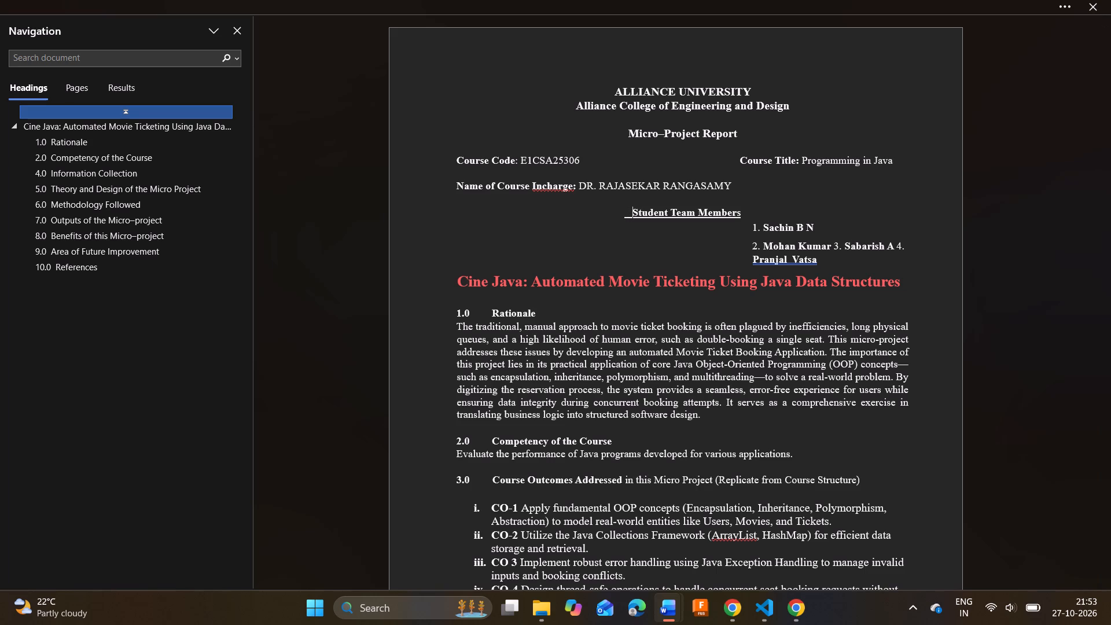
pyautogui.press('BackSpace')
pyautogui.press('BackSpace')
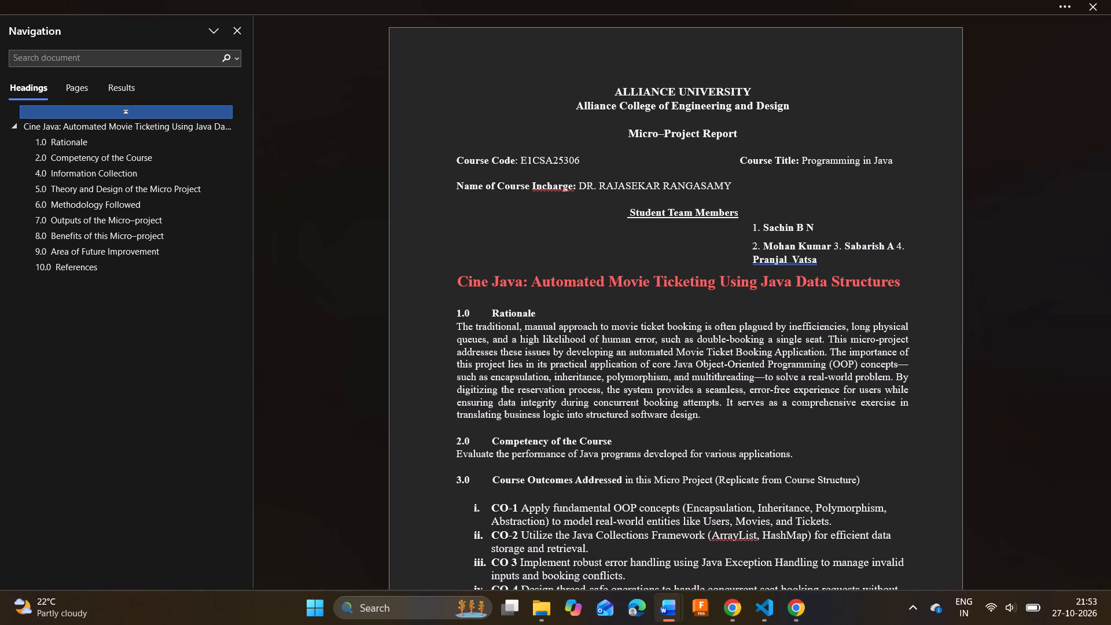
pyautogui.click(685, 0)
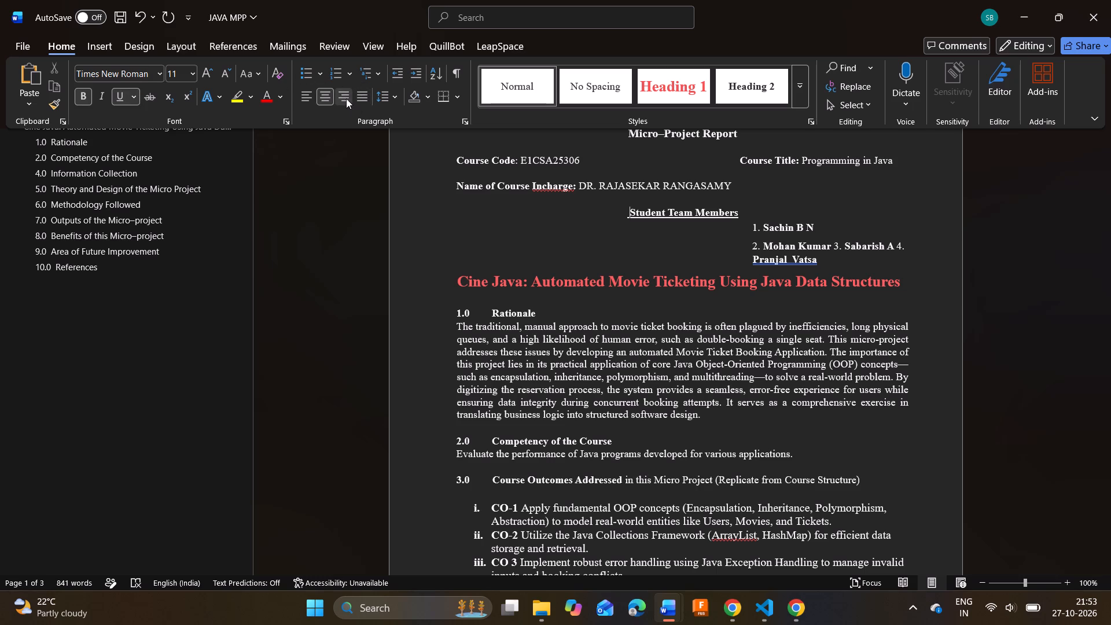
pyautogui.click(415, 73)
pyautogui.tripleClick(415, 73)
pyautogui.click(415, 73)
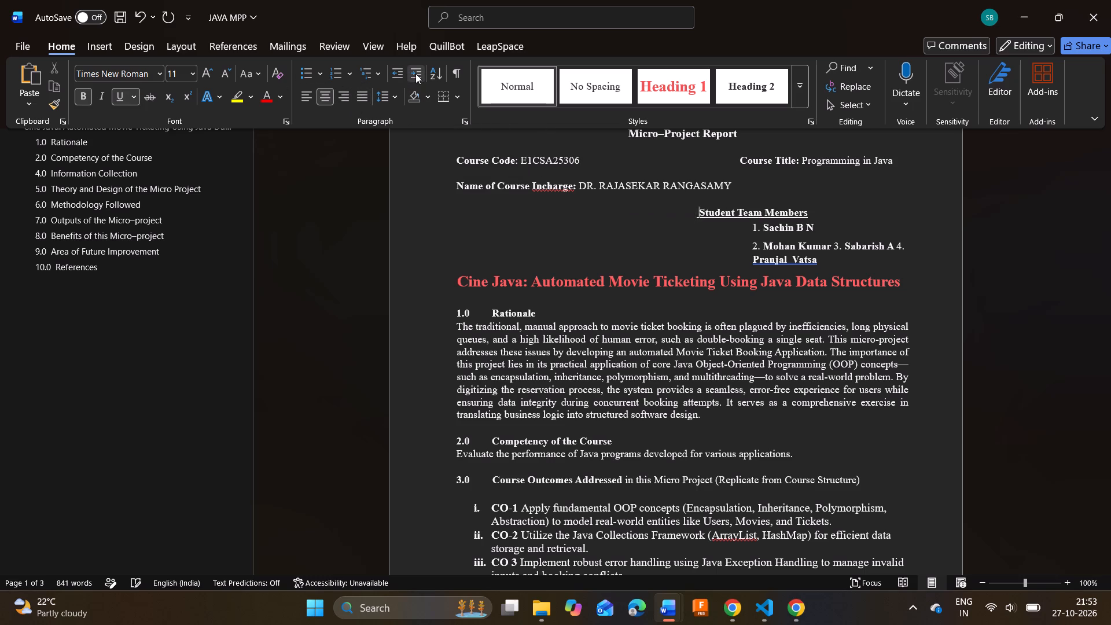
pyautogui.click(415, 73)
pyautogui.click(415, 73)
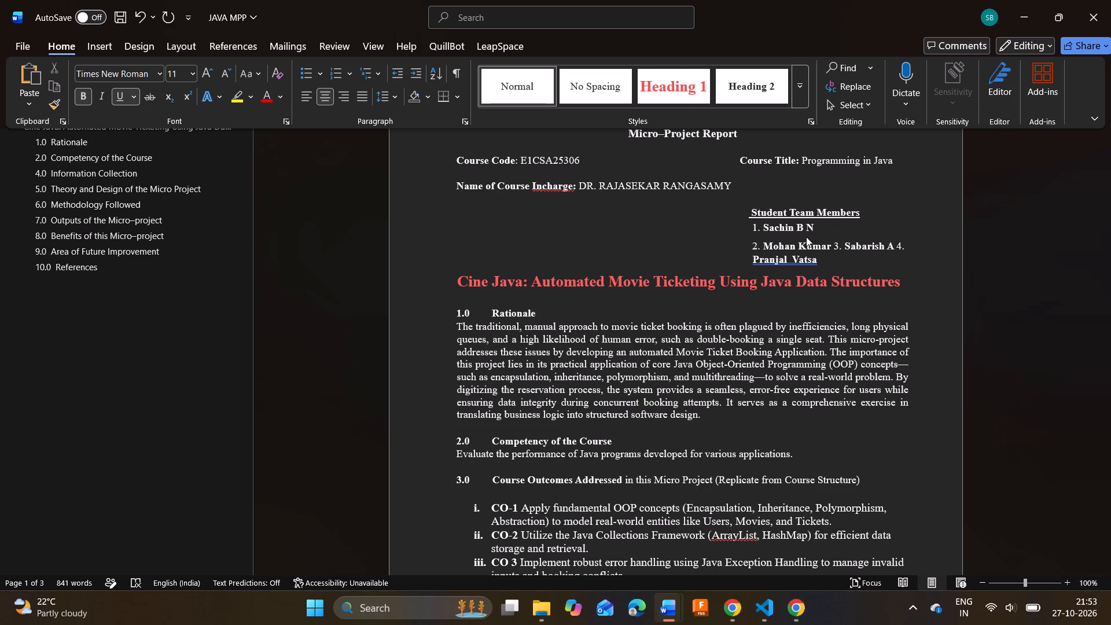
# Put the third and fourth student team members on separate lines so each numbered name stands alone.
pyautogui.click(840, 249)
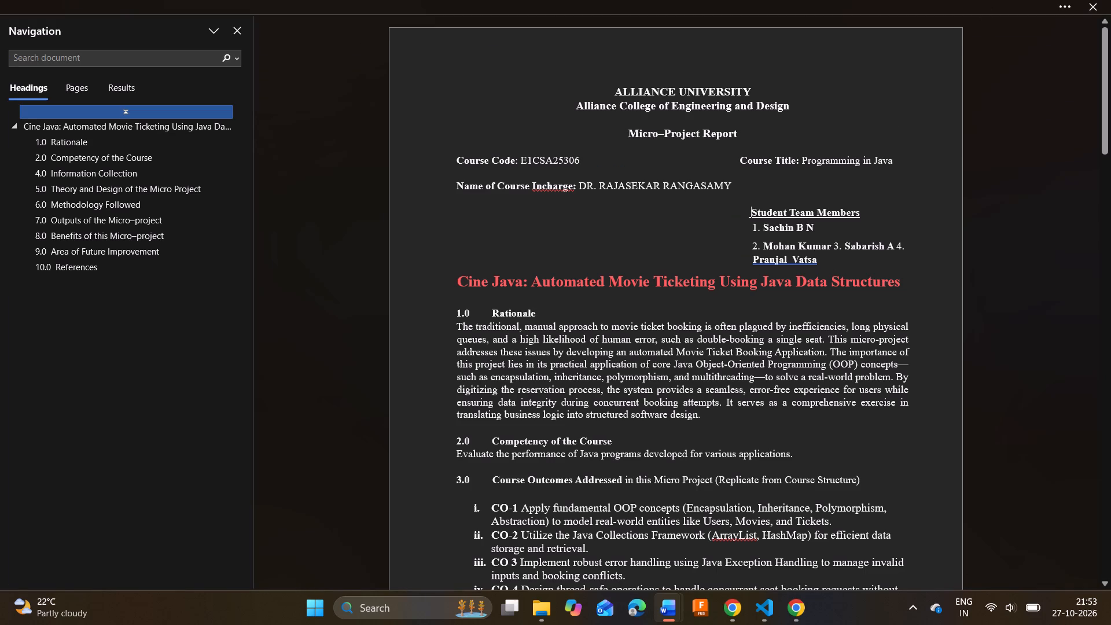
pyautogui.click(833, 247)
pyautogui.press('Return')
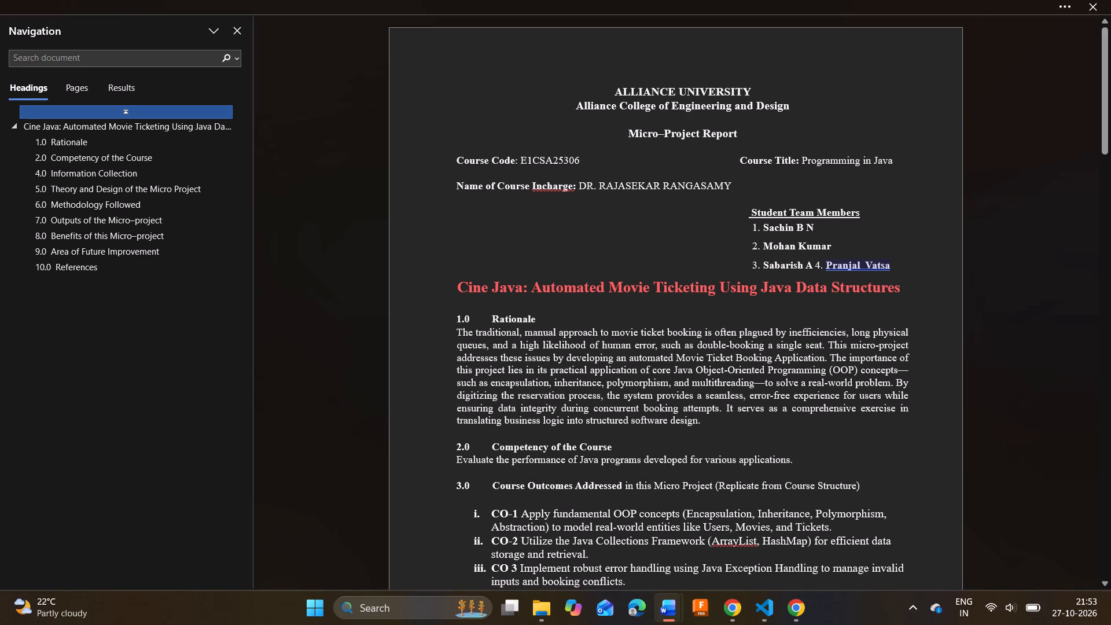
pyautogui.click(815, 266)
pyautogui.press('Return')
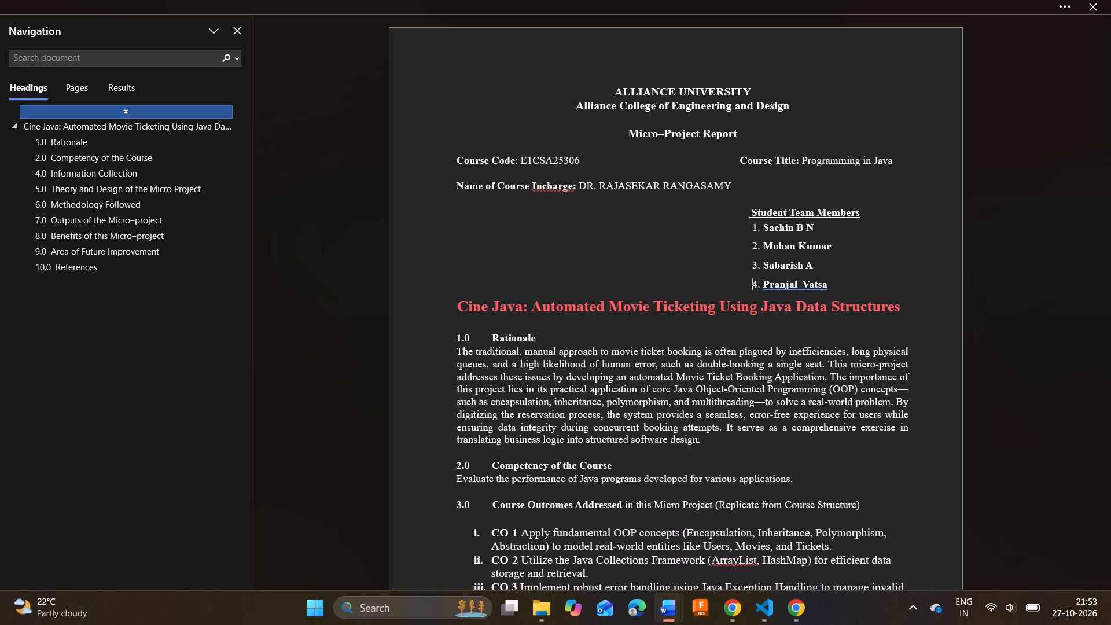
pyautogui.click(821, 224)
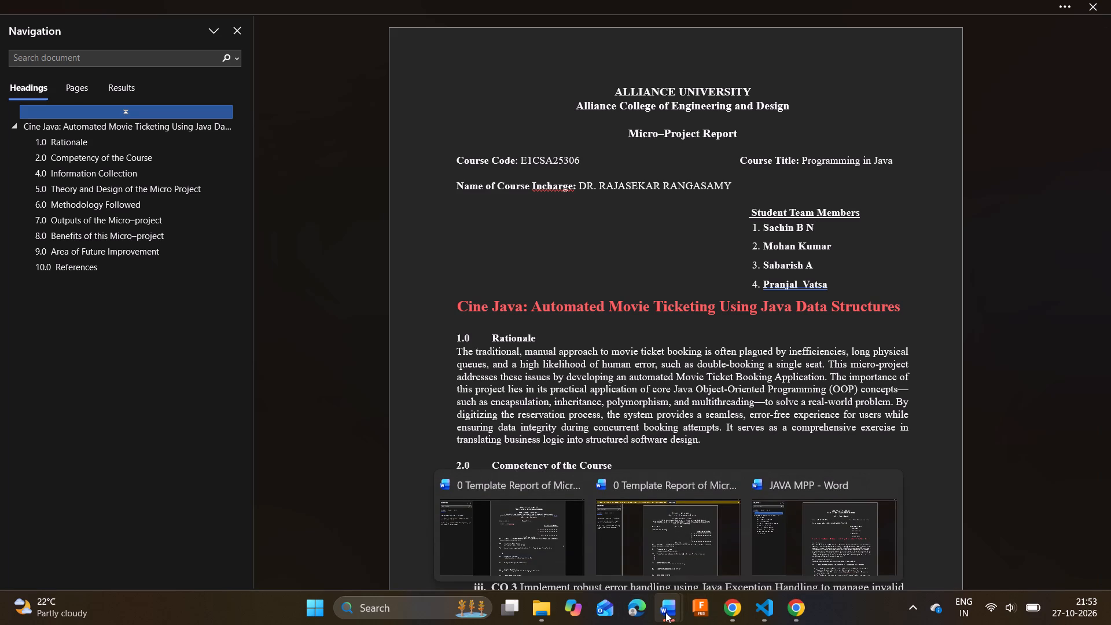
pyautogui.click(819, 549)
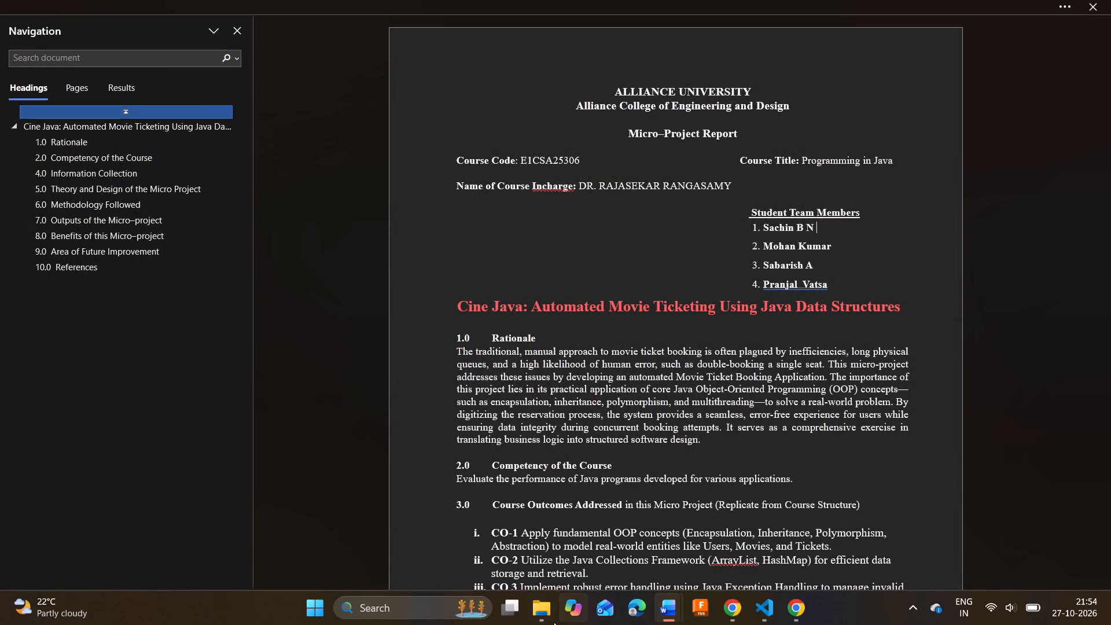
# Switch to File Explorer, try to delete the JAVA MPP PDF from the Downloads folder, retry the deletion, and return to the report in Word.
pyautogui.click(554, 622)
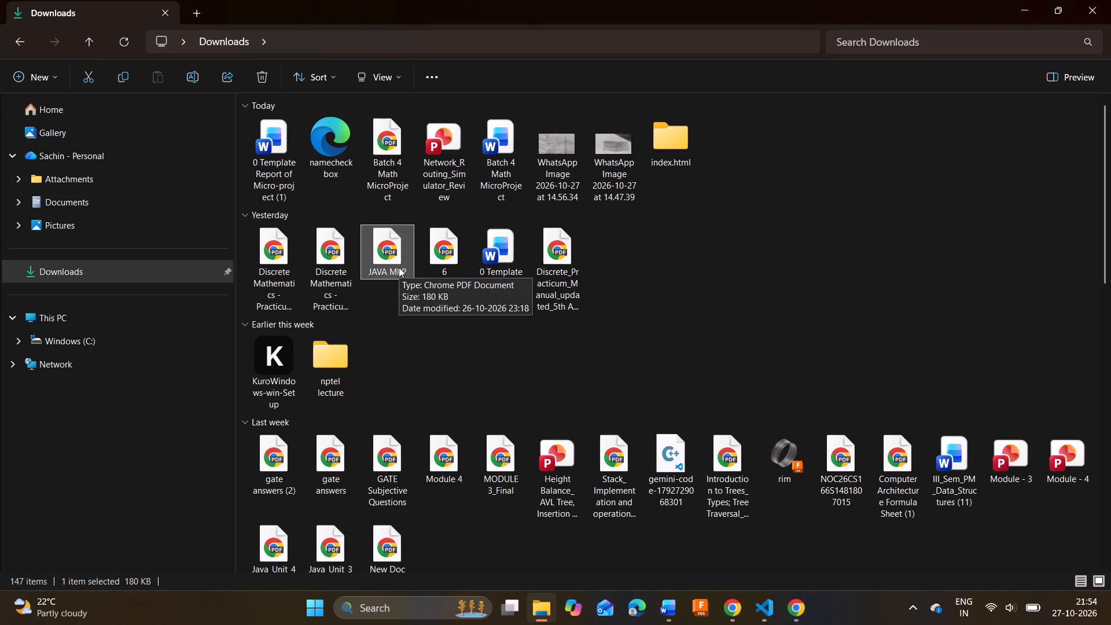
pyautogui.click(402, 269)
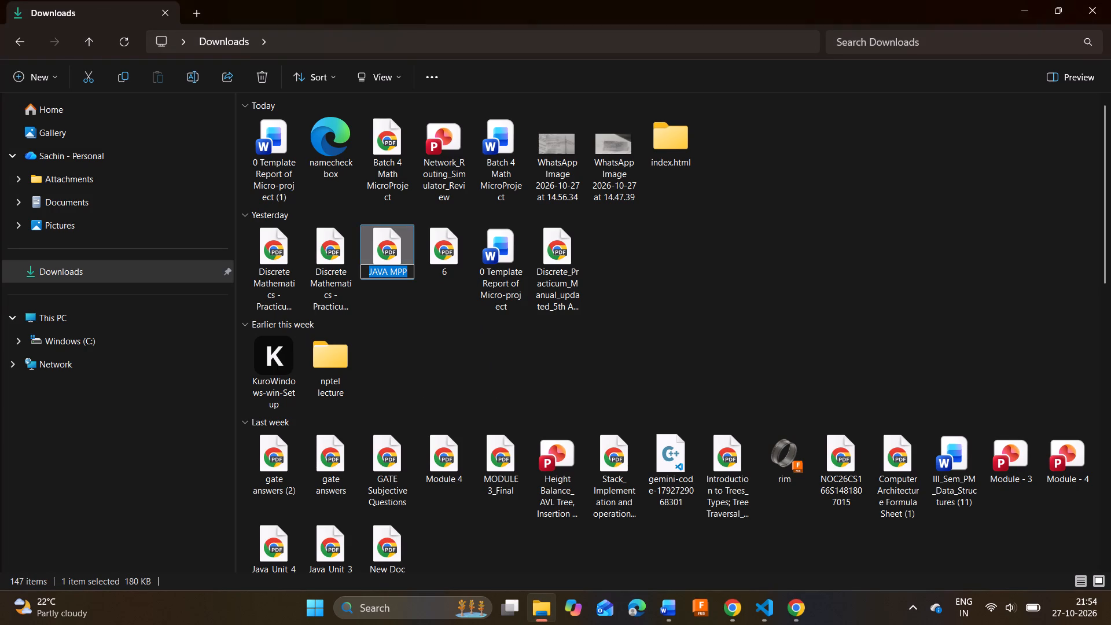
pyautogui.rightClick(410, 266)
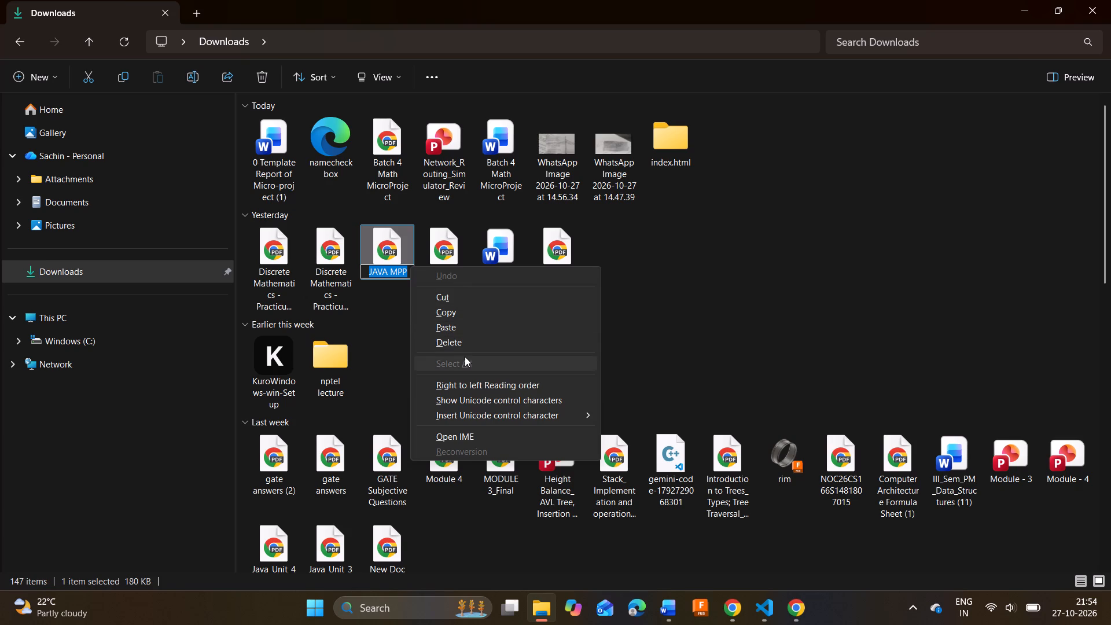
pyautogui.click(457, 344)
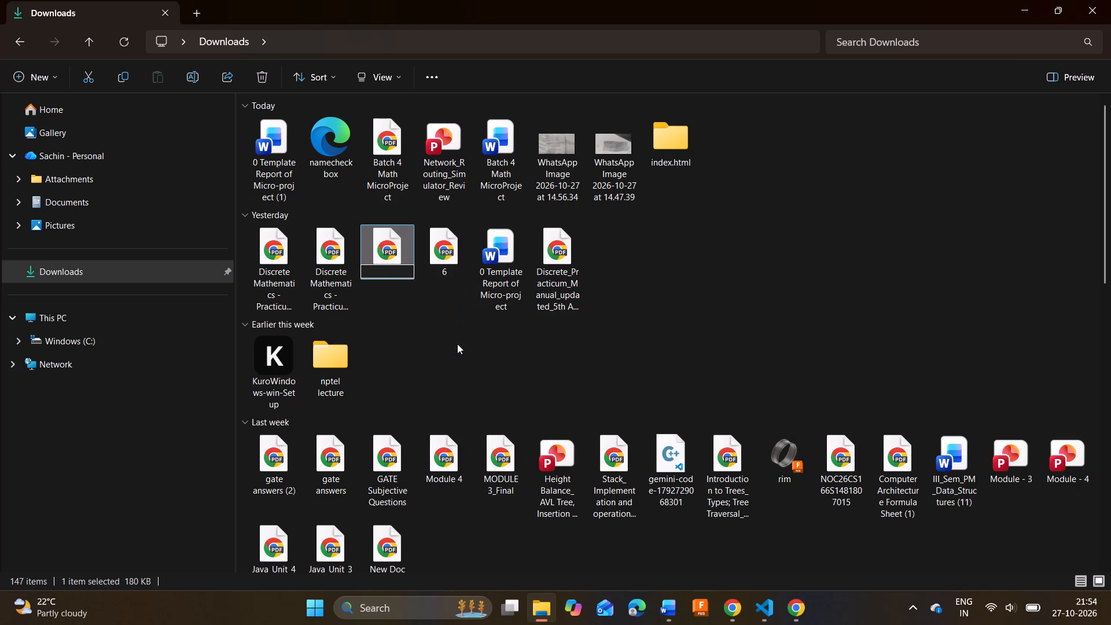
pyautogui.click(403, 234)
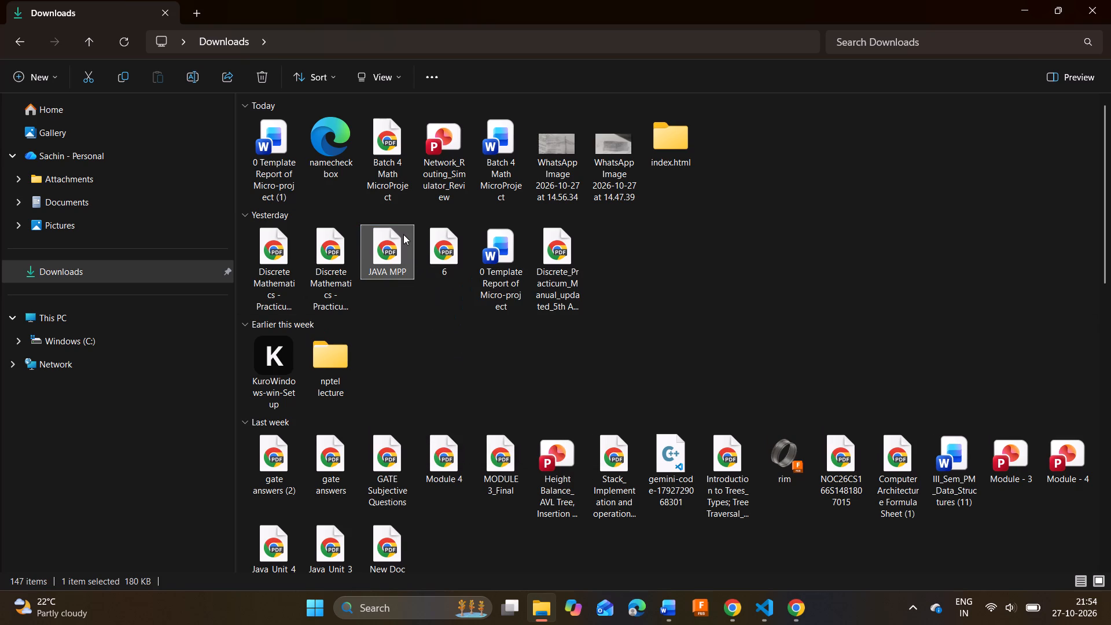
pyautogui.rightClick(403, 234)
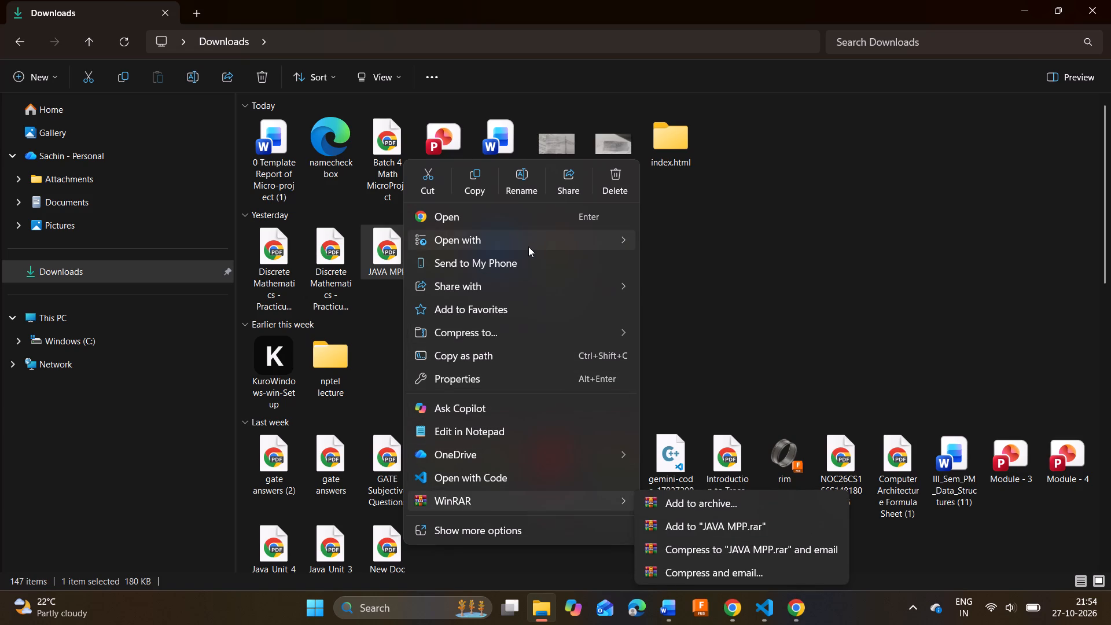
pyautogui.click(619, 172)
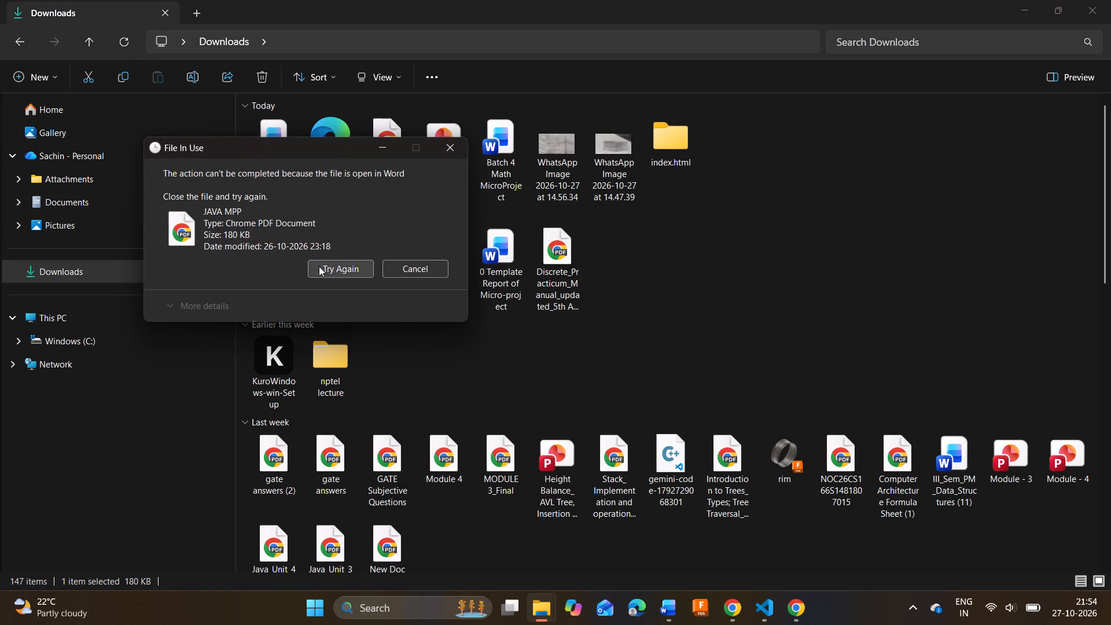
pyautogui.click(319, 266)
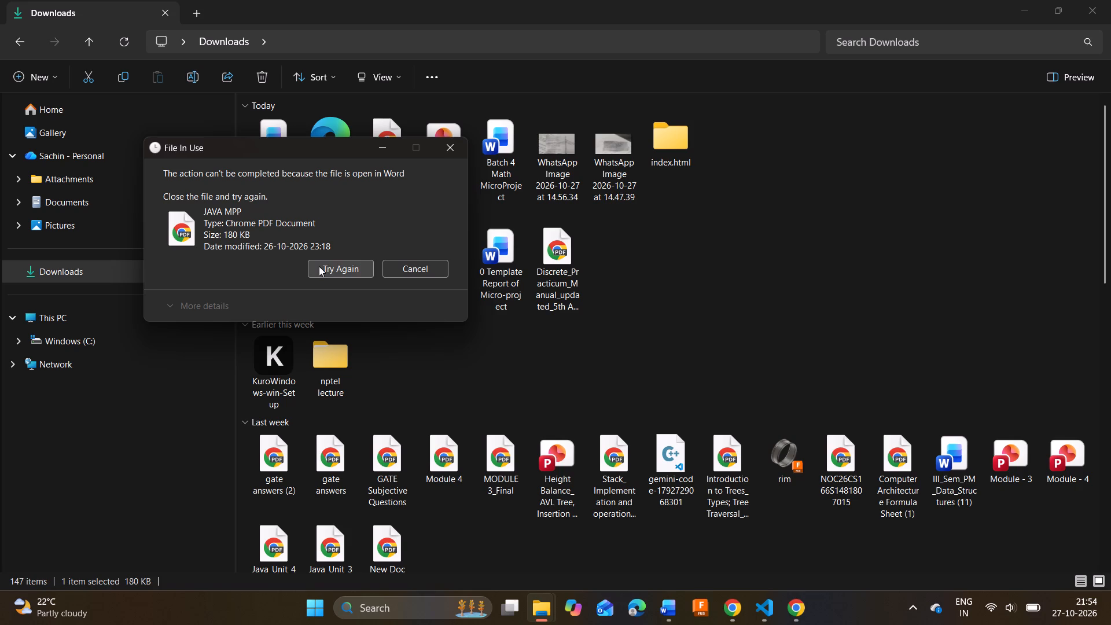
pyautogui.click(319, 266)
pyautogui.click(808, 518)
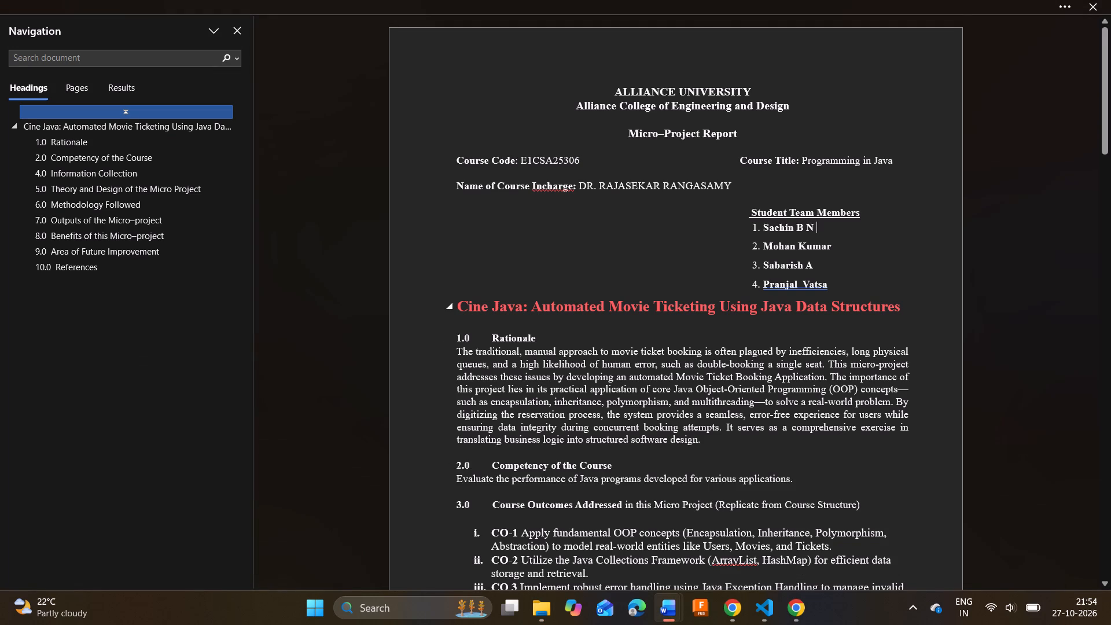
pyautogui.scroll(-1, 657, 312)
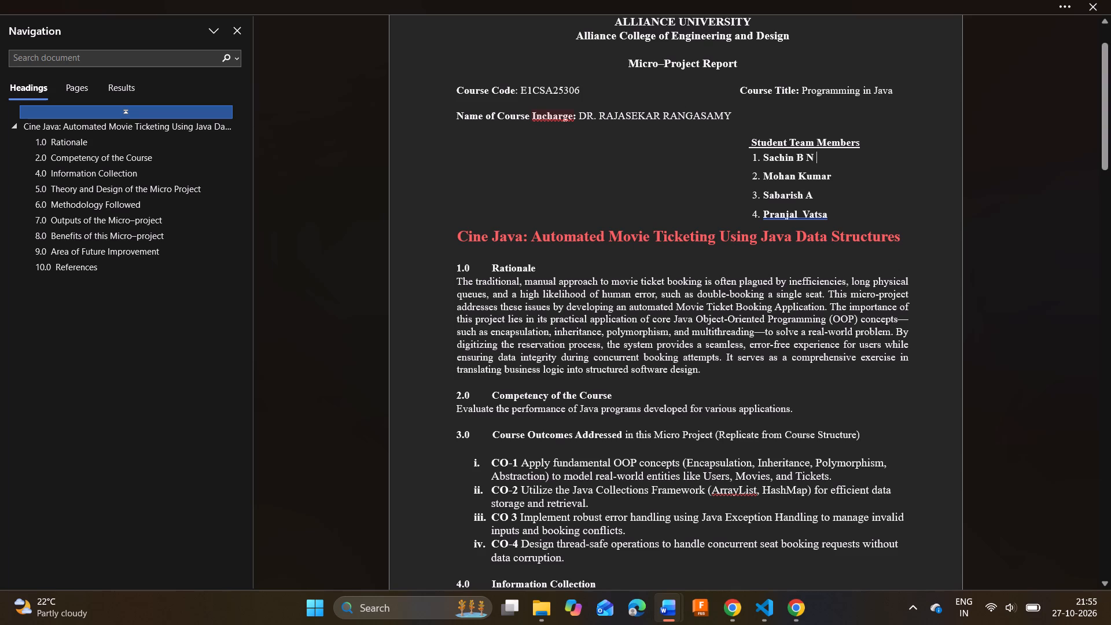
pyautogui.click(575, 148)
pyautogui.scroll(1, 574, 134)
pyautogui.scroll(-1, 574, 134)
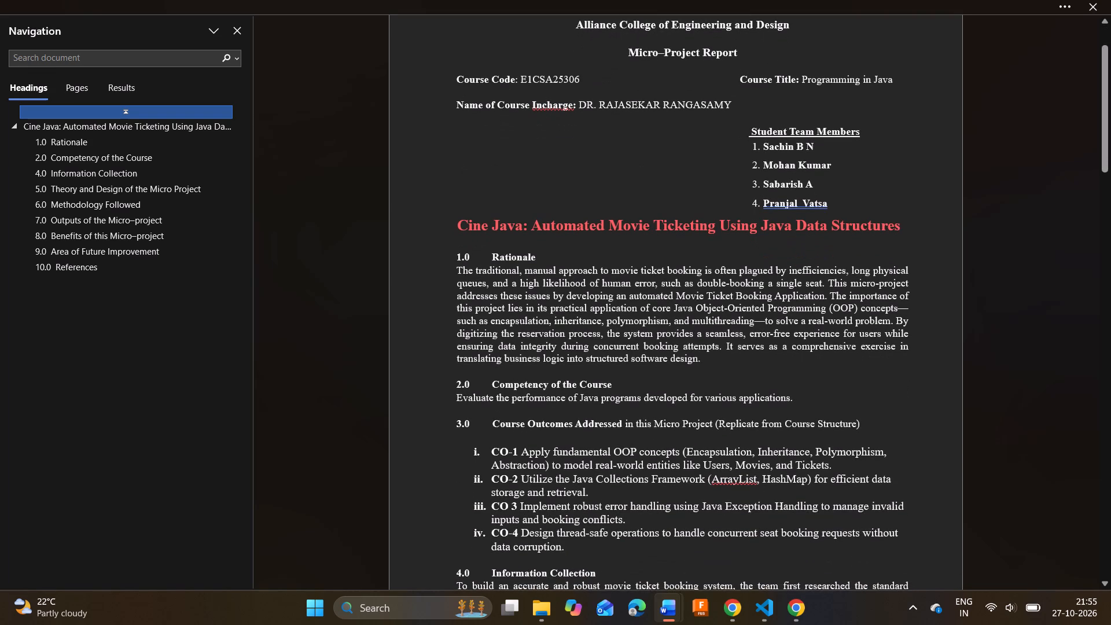
# Append a space, a hyphen and the student's registration number after the first team member's name.
pyautogui.click(822, 144)
pyautogui.press('BackSpace')
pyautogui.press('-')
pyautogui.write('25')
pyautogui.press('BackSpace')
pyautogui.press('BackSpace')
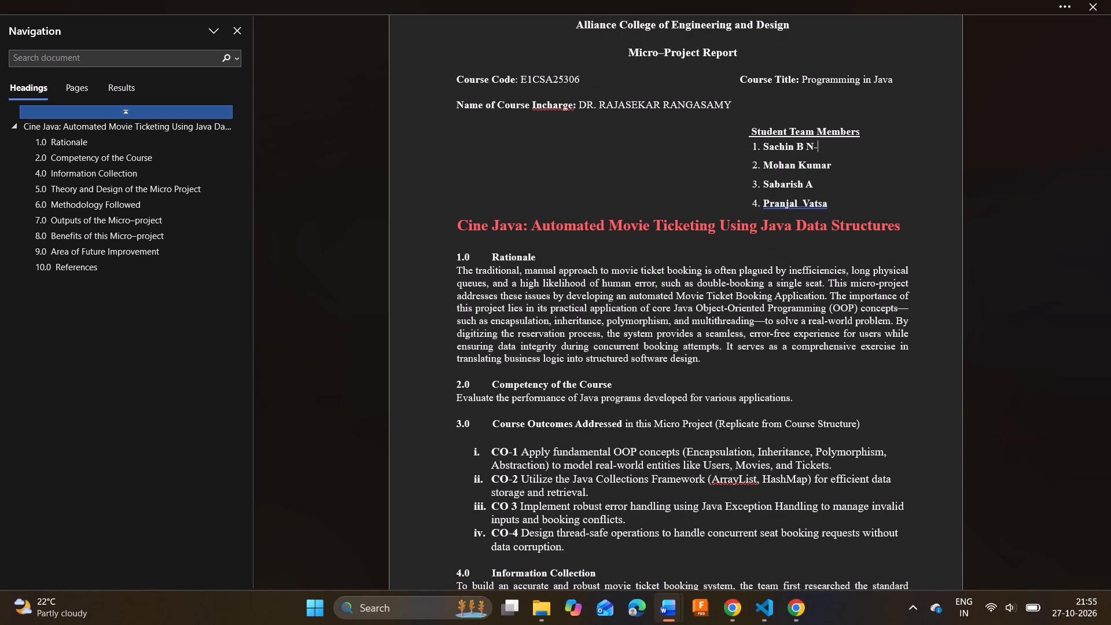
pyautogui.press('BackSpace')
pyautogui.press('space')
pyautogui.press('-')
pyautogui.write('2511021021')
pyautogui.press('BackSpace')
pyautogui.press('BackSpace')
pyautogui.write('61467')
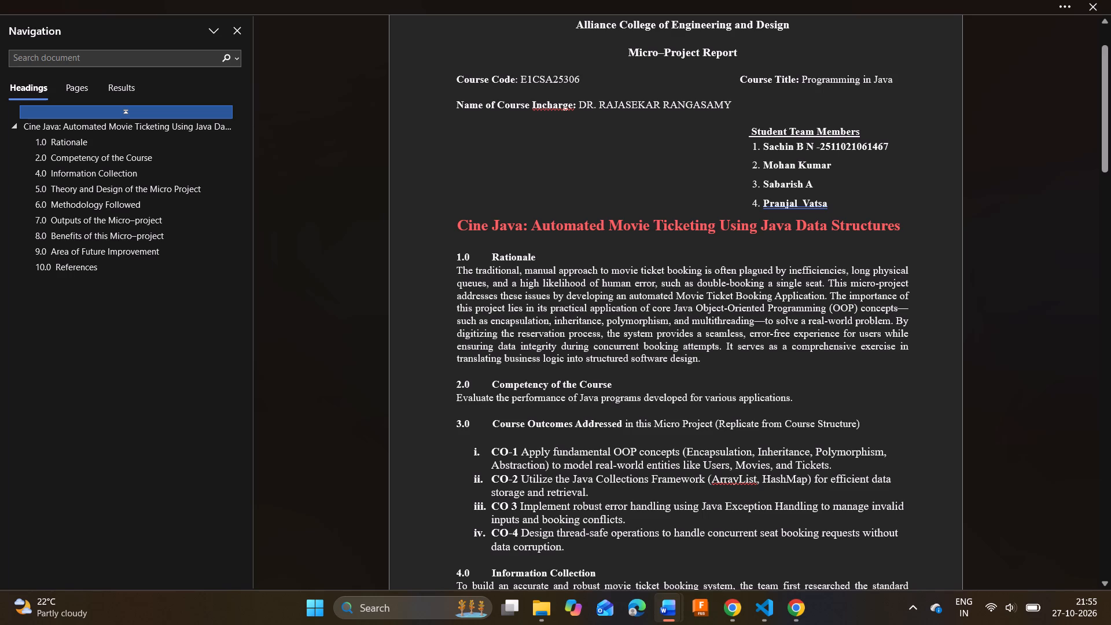
# Switch to the Downloads folder in File Explorer and open the FINAL PDR REPORT PDF.
pyautogui.click(534, 600)
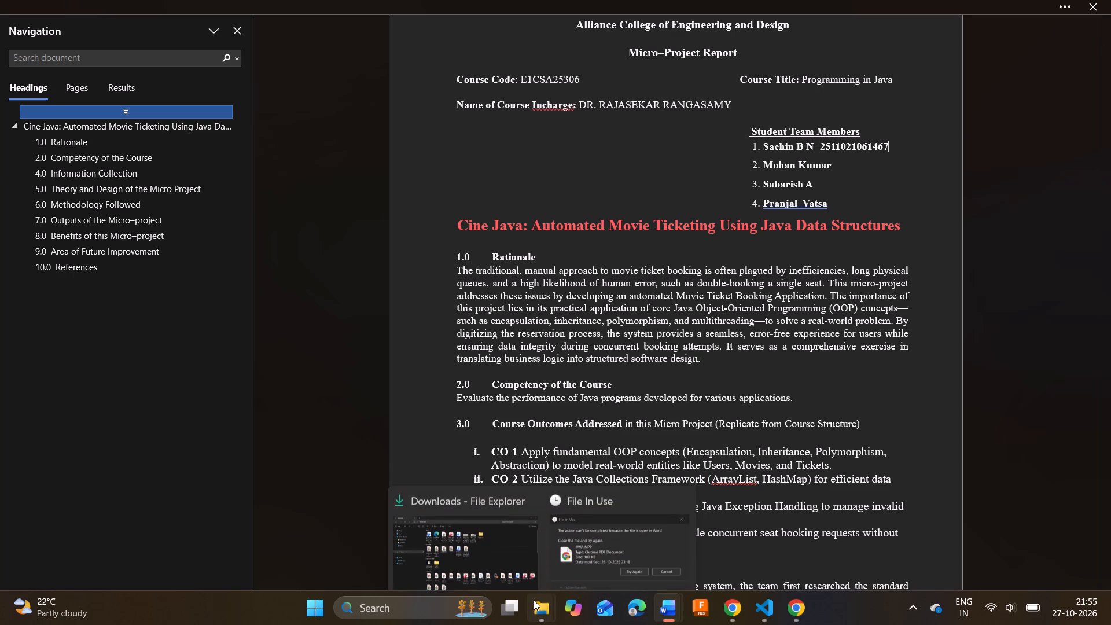
pyautogui.click(499, 550)
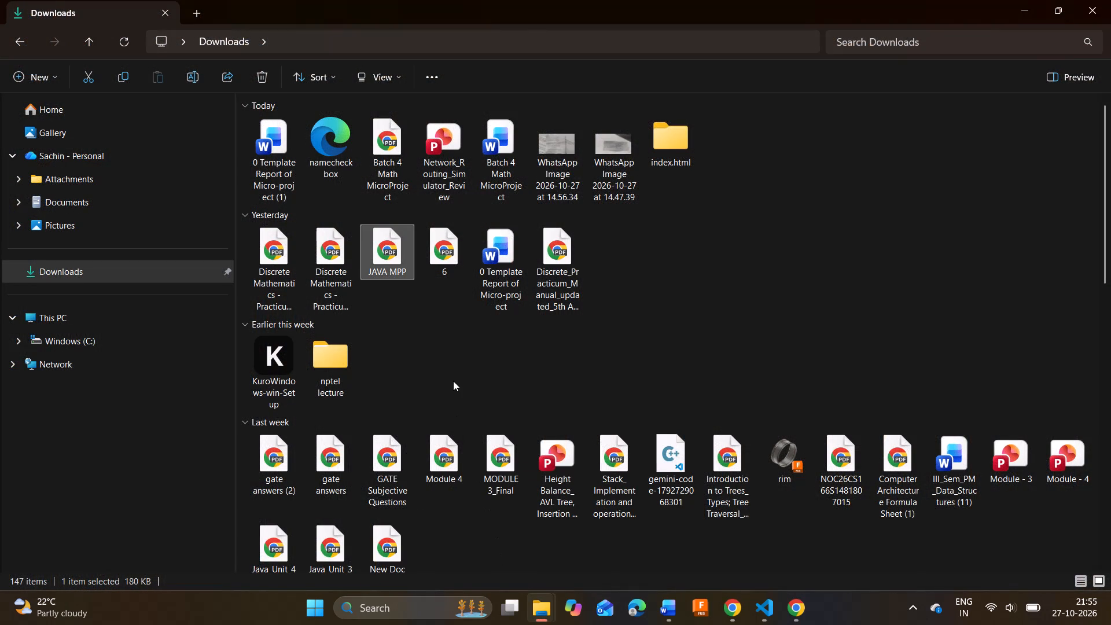
pyautogui.scroll(-1, 453, 381)
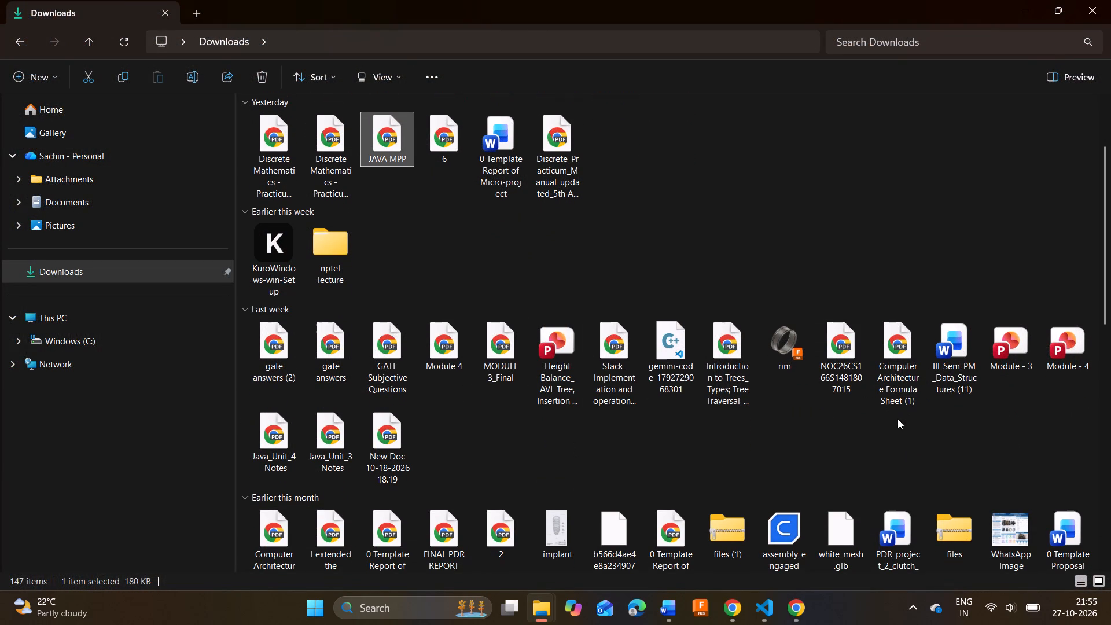
pyautogui.scroll(-1, 541, 444)
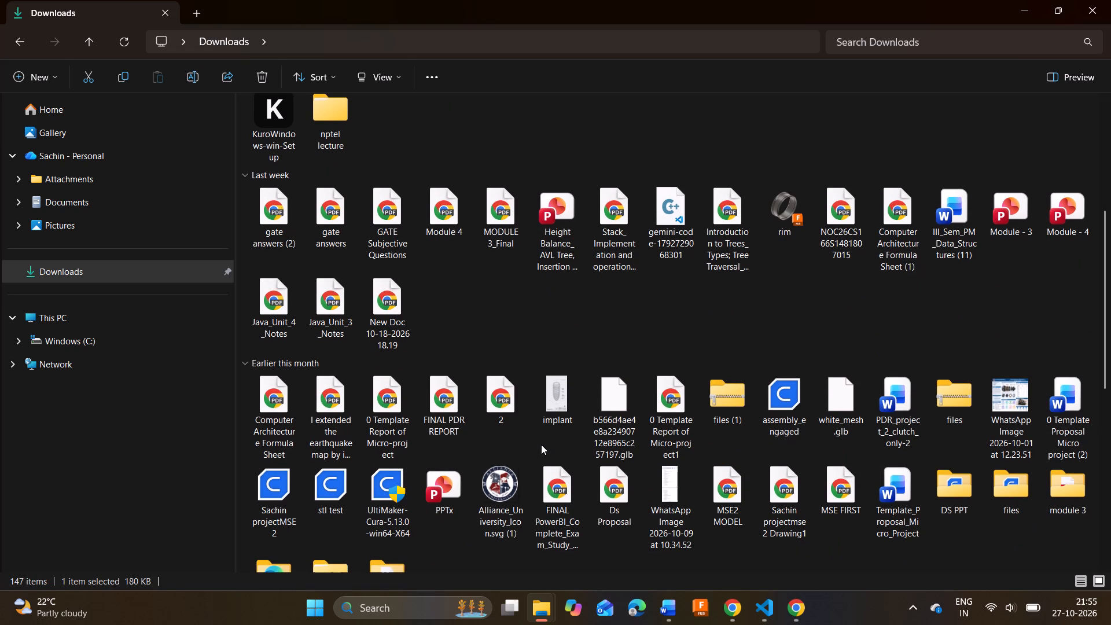
pyautogui.doubleClick(442, 429)
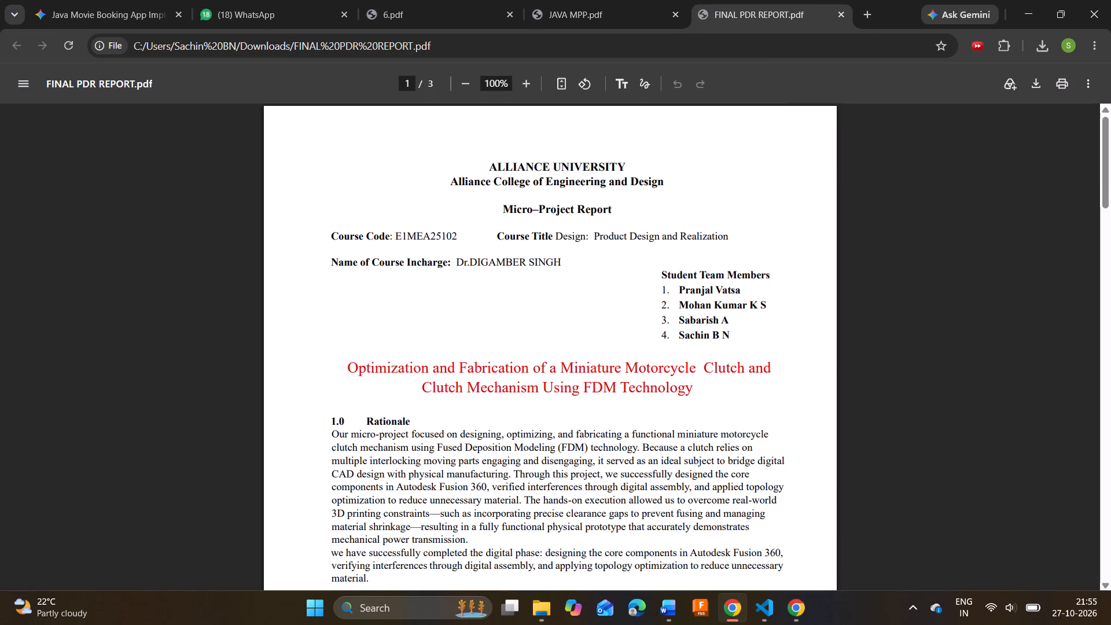
# Look through the earlier clutch project report, from its student team member list to the methodology section, for the members' details.
pyautogui.scroll(-2, 584, 444)
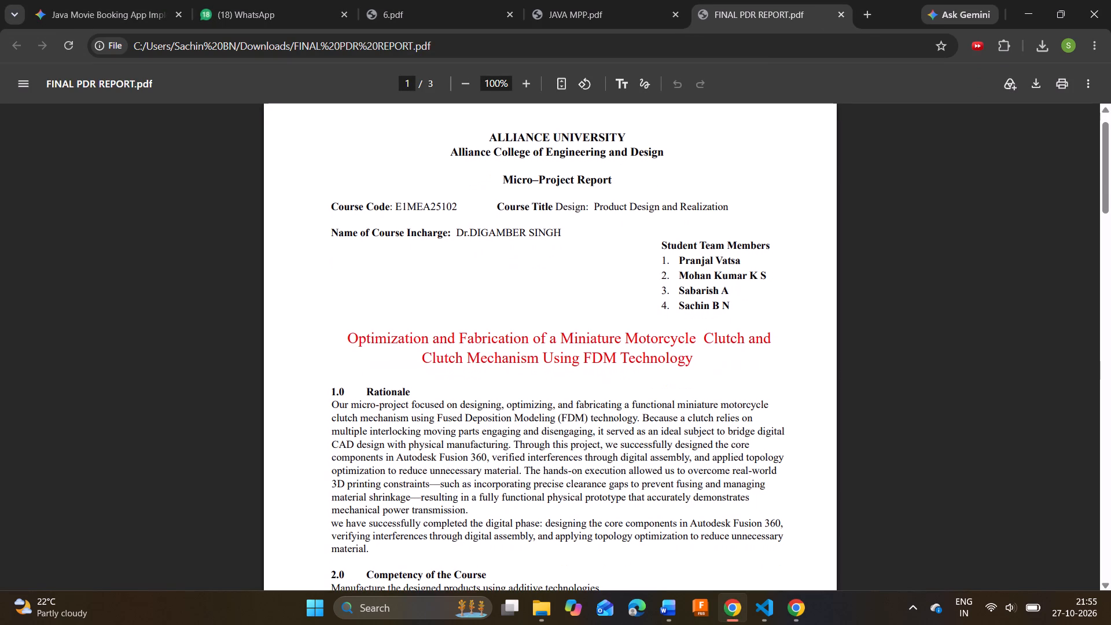
pyautogui.scroll(-1, 584, 444)
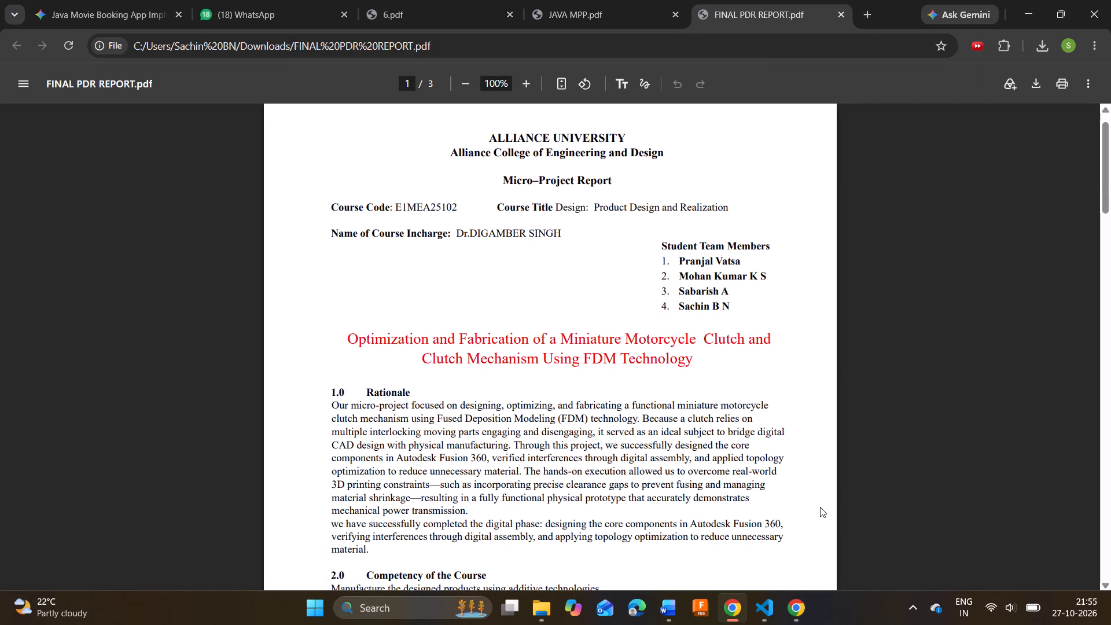
pyautogui.scroll(-5, 631, 384)
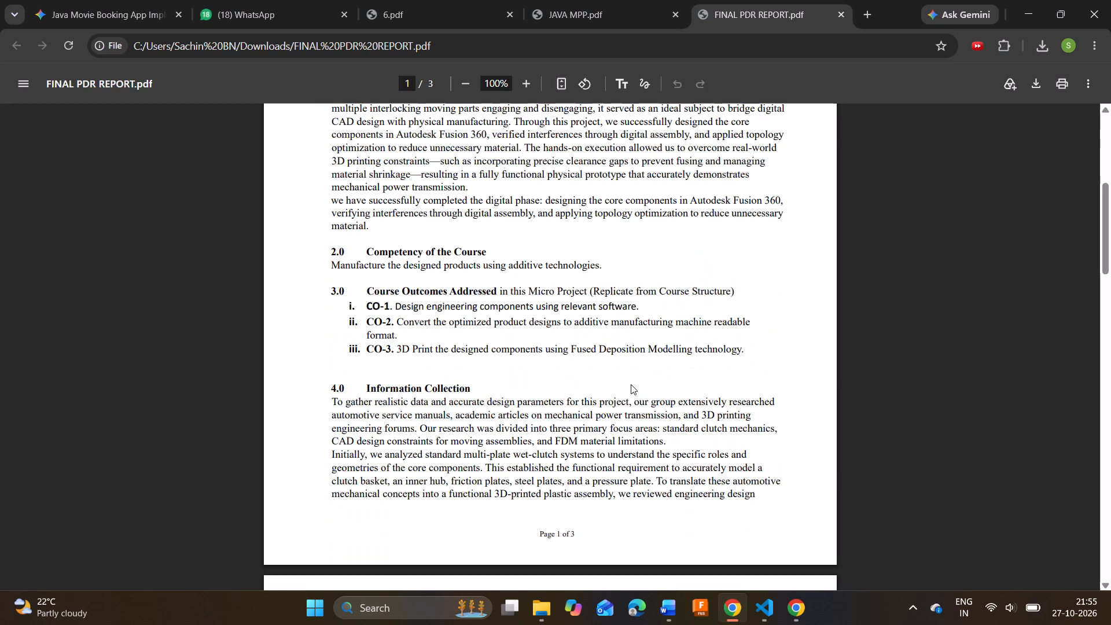
pyautogui.scroll(-10, 631, 384)
pyautogui.scroll(8, 631, 384)
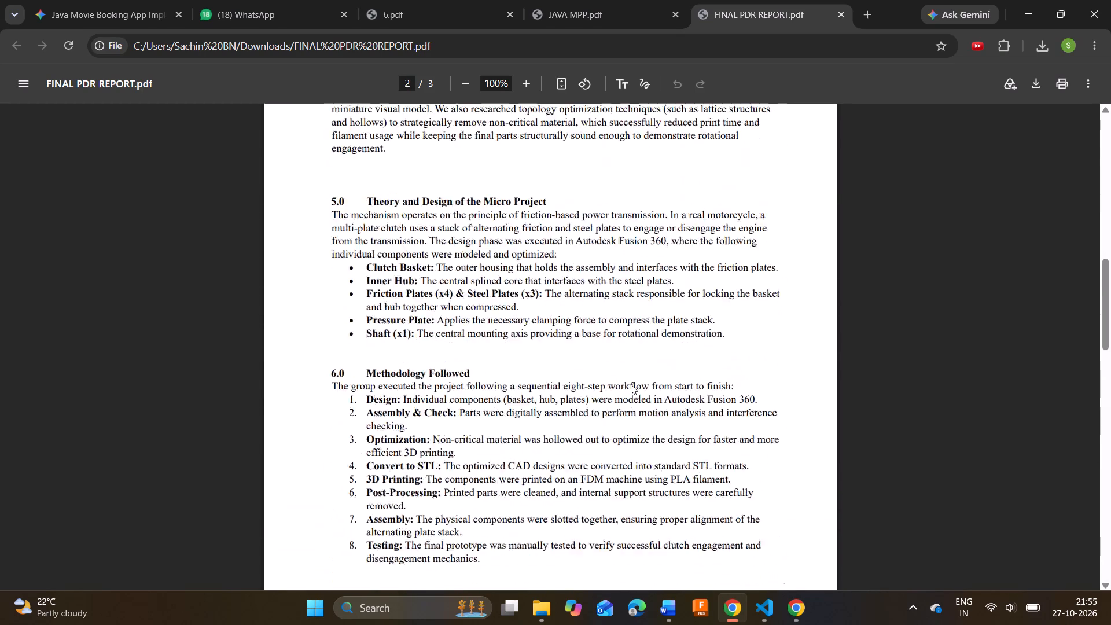
pyautogui.scroll(4, 631, 384)
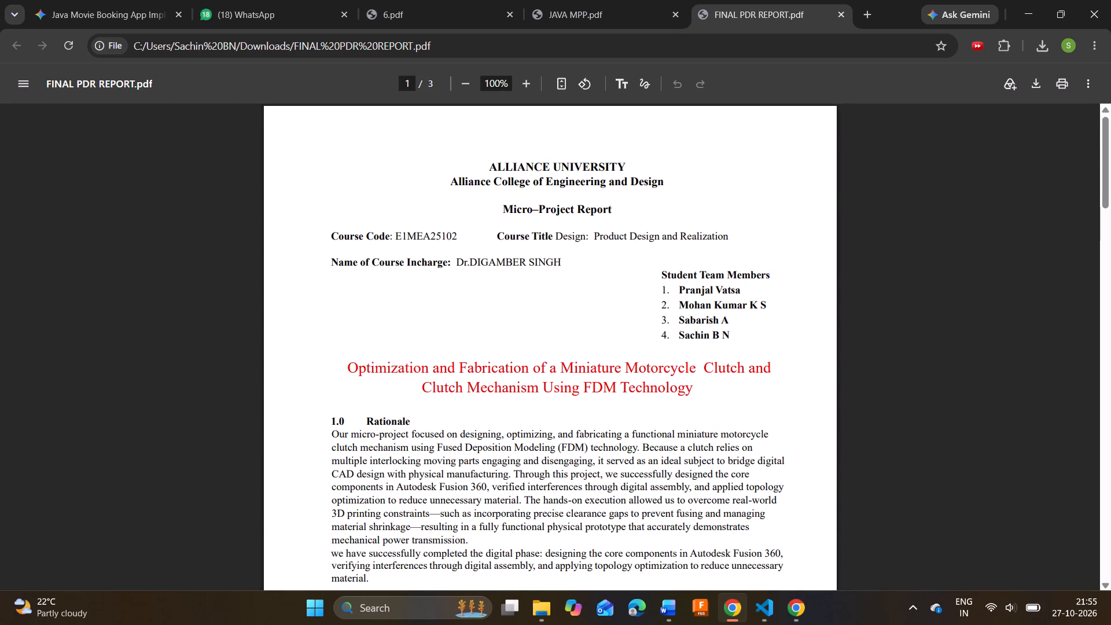
# Switch back to the JAVA MPP document in Word and append a hyphen and the student's registration number after the second team member's name.
pyautogui.click(794, 566)
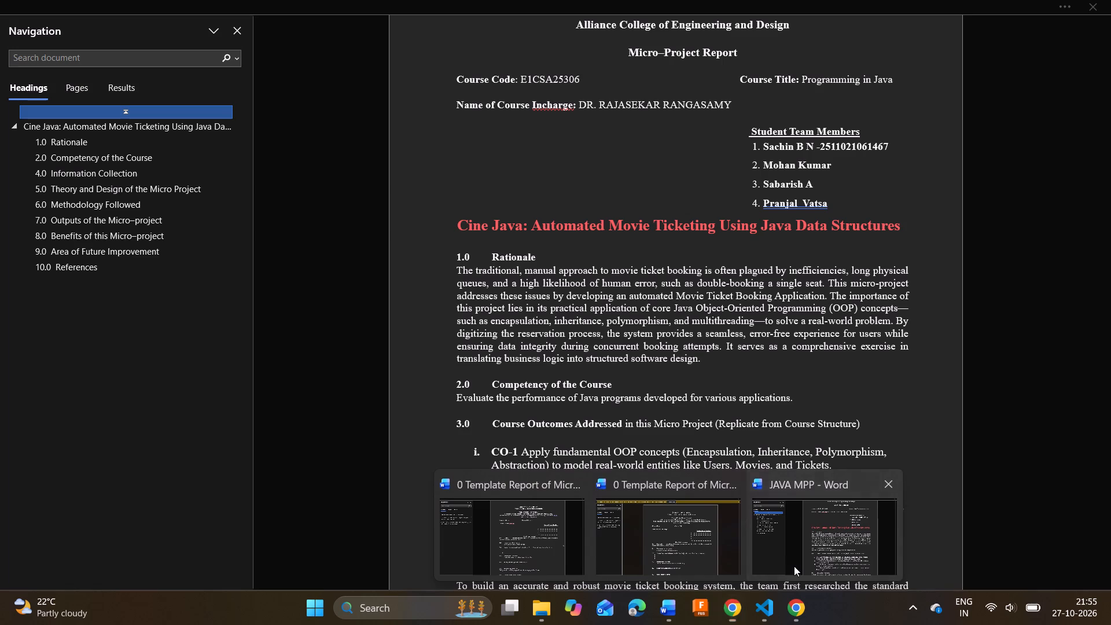
pyautogui.click(836, 168)
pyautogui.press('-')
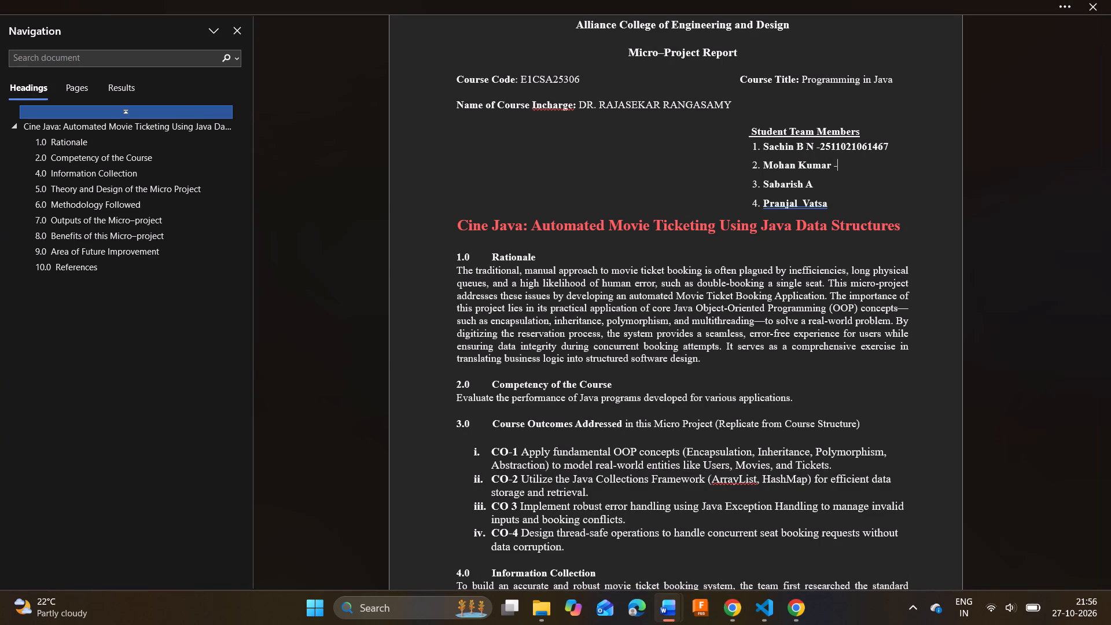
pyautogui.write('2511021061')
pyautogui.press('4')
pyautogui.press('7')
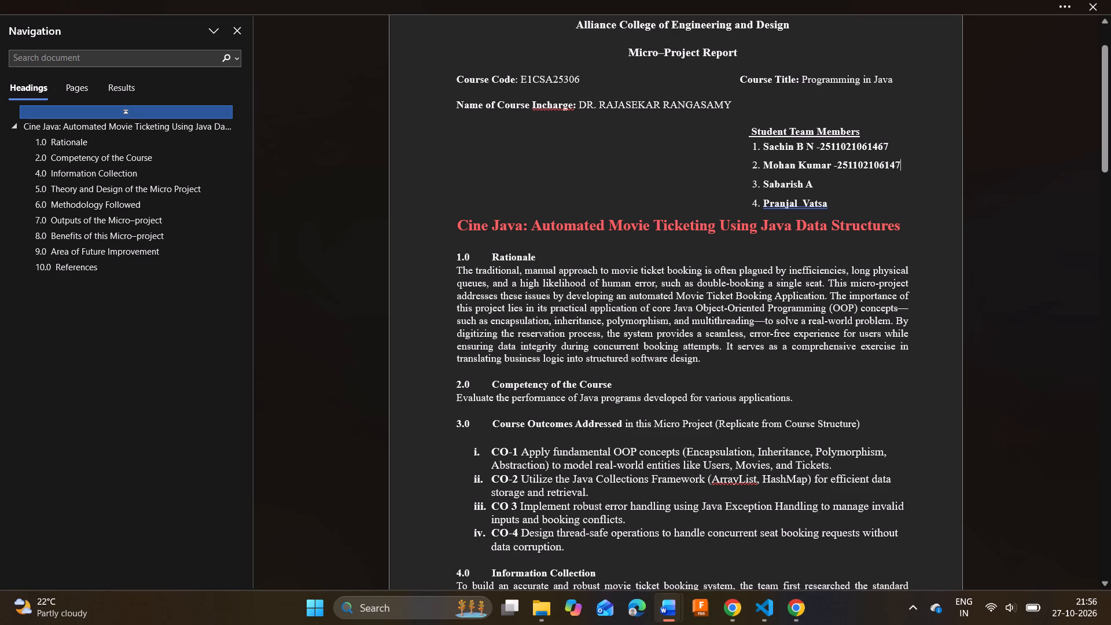
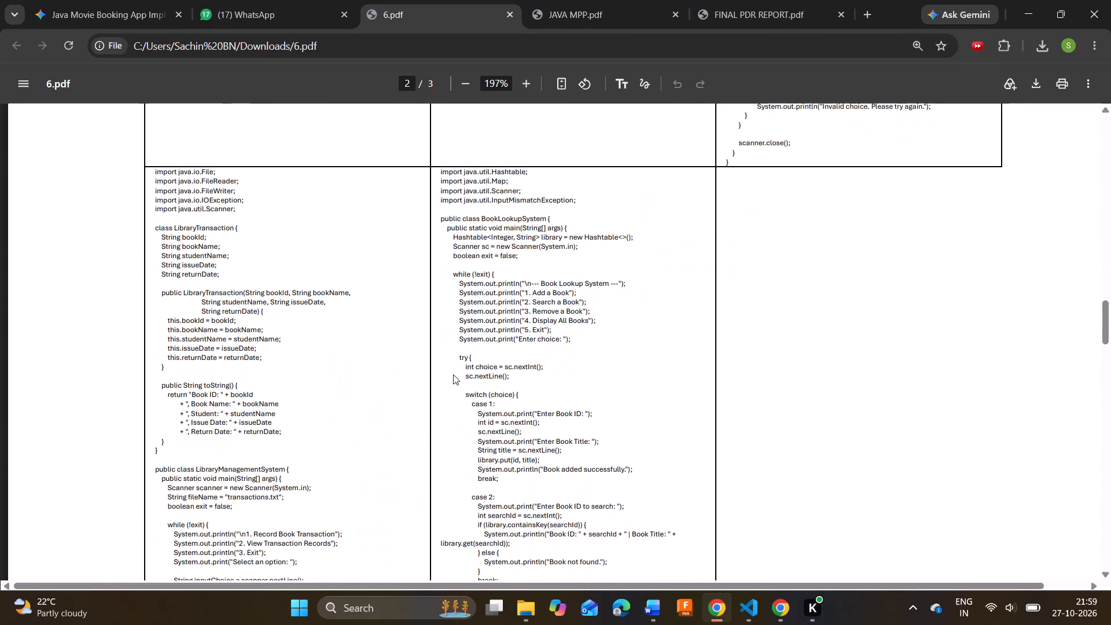
# Look through the three-column table of Java programs in 6.pdf, going back to the start of its first page.
pyautogui.hscroll(4, 453, 374)
pyautogui.scroll(15, 453, 374)
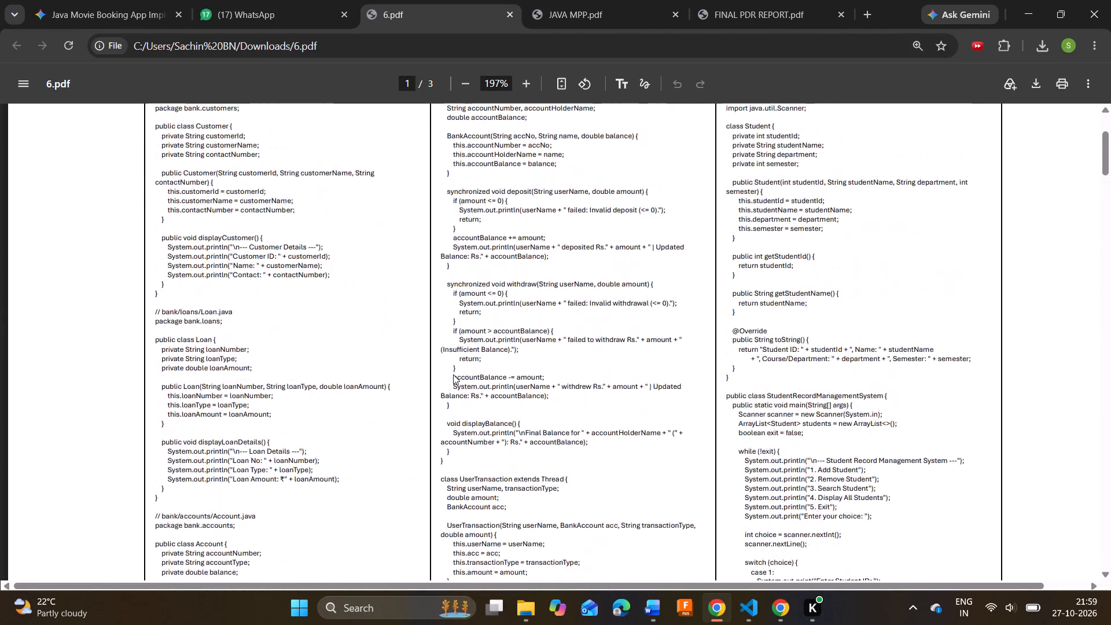
pyautogui.scroll(5, 453, 374)
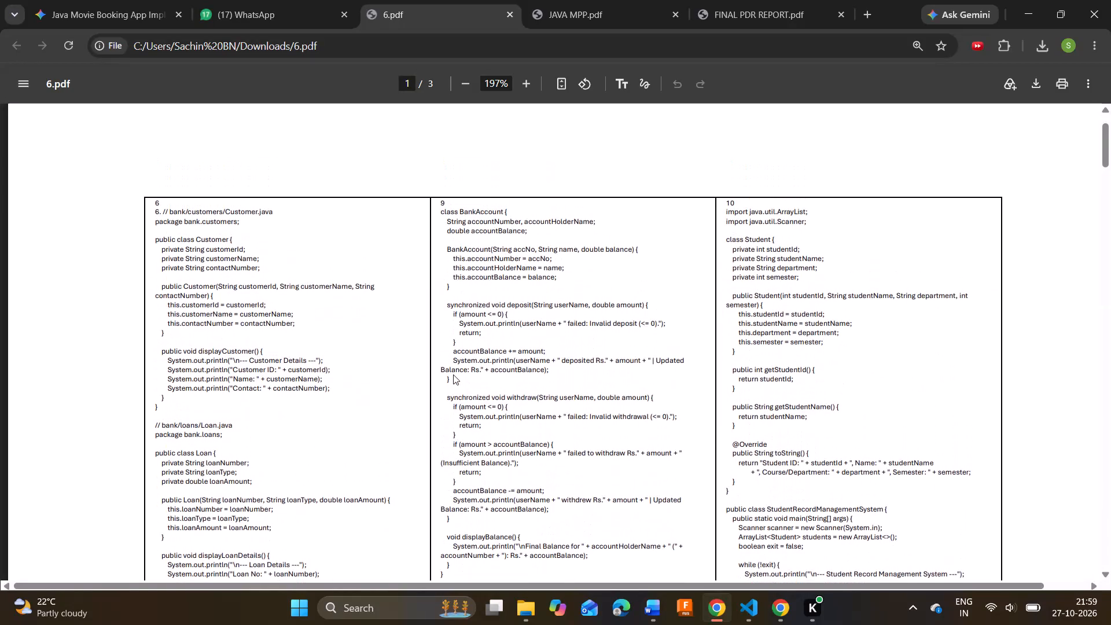
pyautogui.scroll(-12, 453, 374)
pyautogui.scroll(-11, 453, 374)
pyautogui.scroll(18, 453, 374)
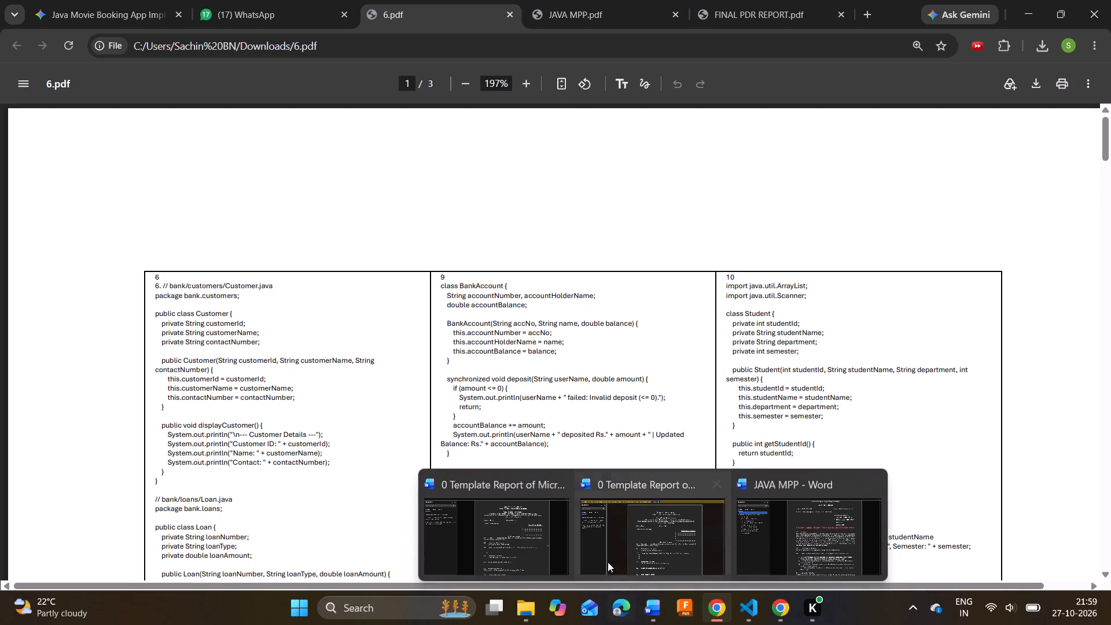
# Switch to the JAVA MPP report in Word.
pyautogui.click(812, 539)
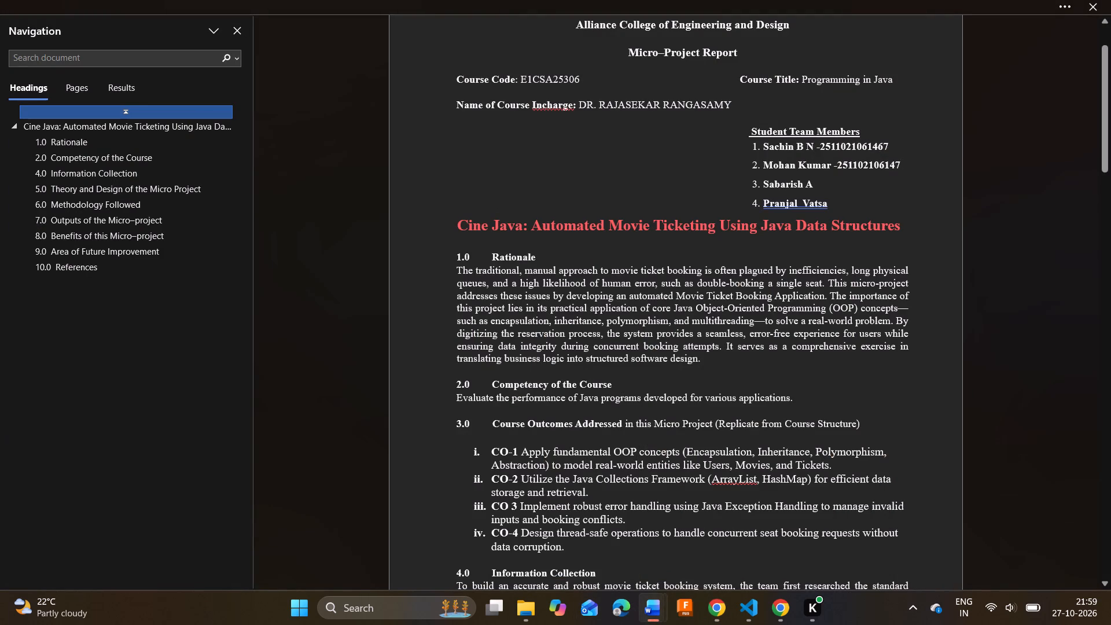
# Switch to the Downloads folder in File Explorer and open the Batch 4 Math MicroProject PDF.
pyautogui.click(525, 623)
pyautogui.click(429, 548)
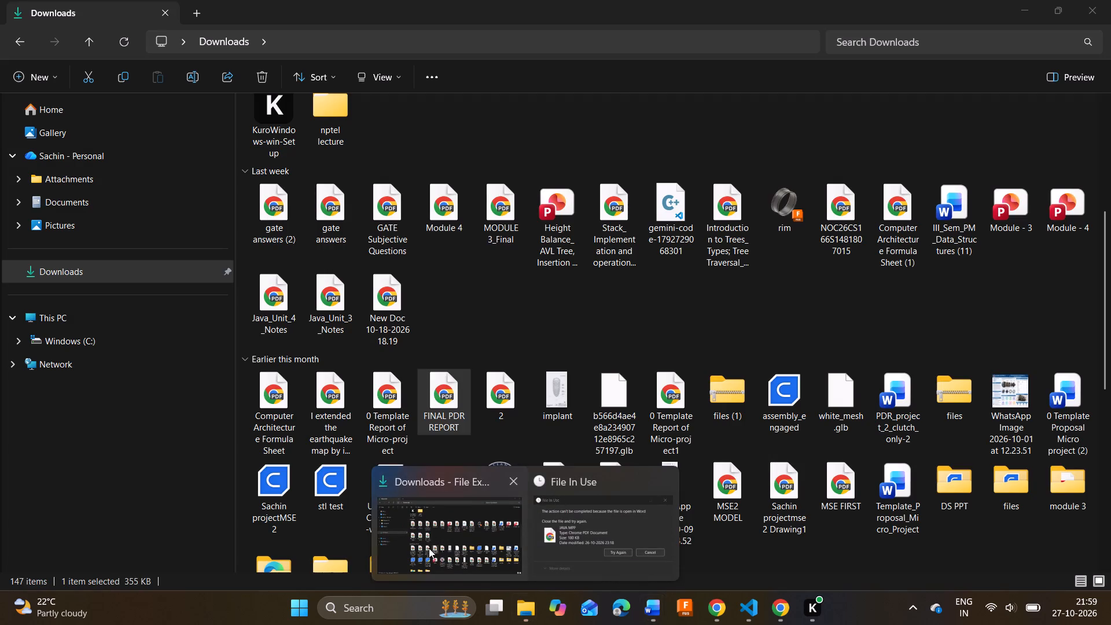
pyautogui.scroll(6, 424, 169)
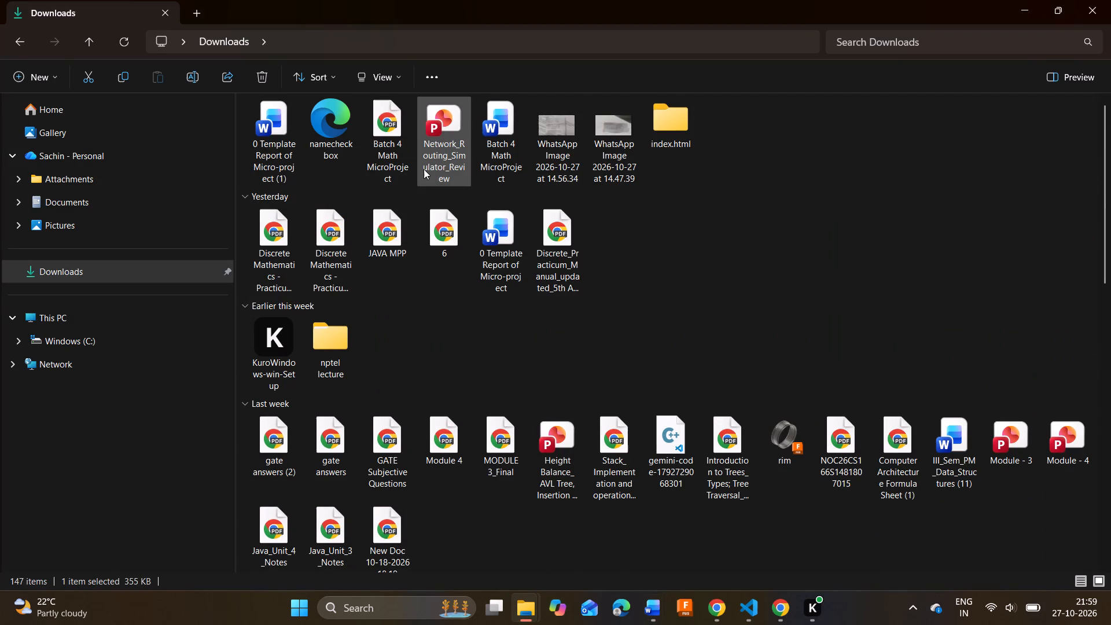
pyautogui.scroll(4, 424, 169)
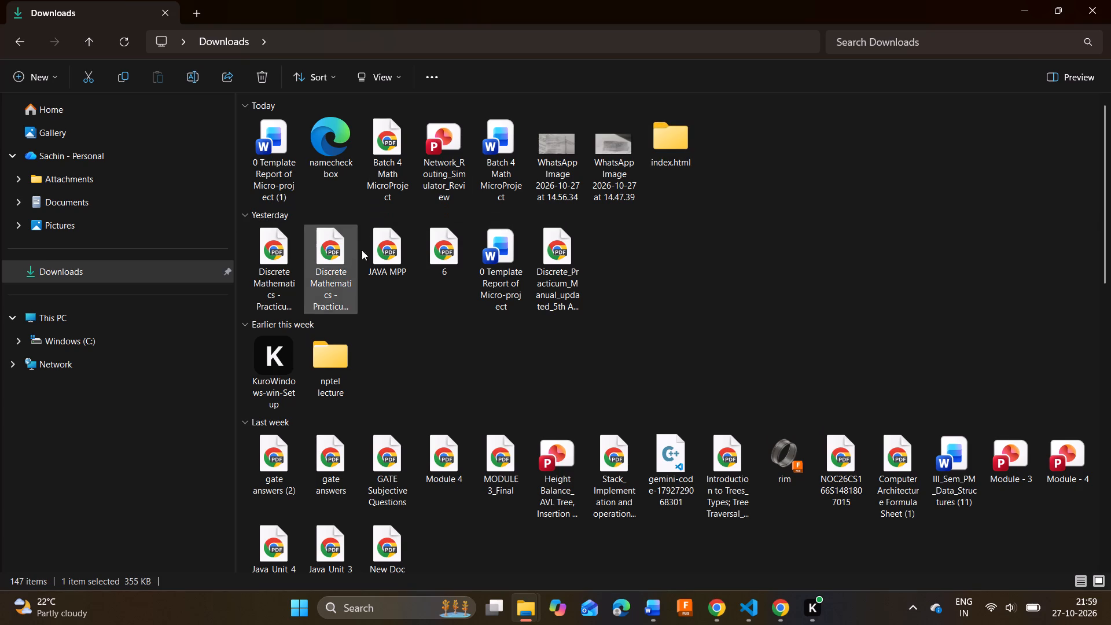
pyautogui.doubleClick(401, 178)
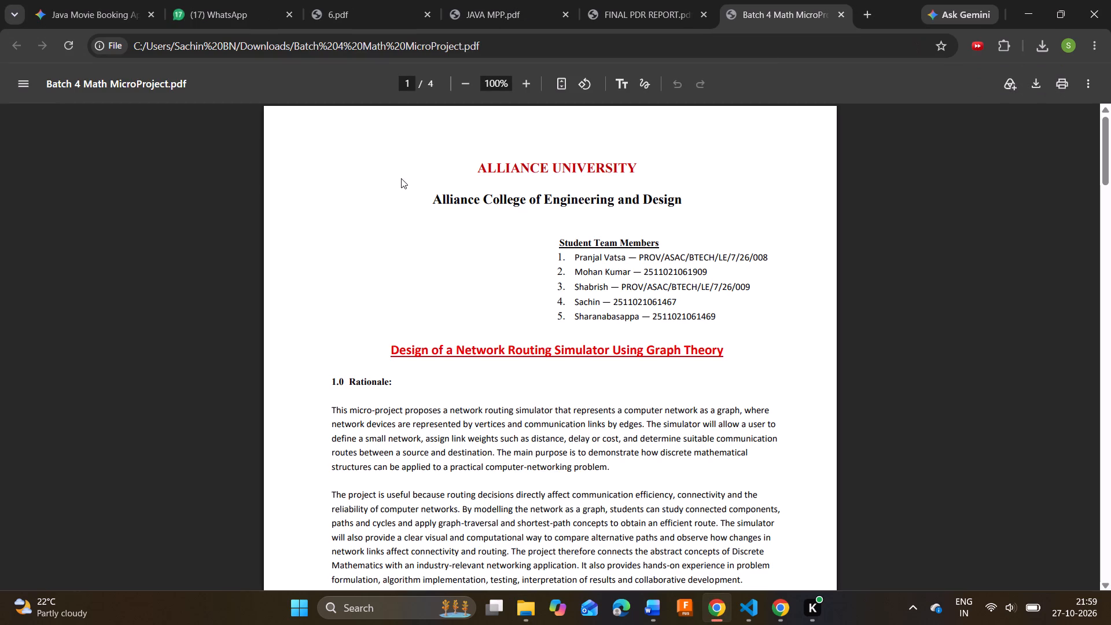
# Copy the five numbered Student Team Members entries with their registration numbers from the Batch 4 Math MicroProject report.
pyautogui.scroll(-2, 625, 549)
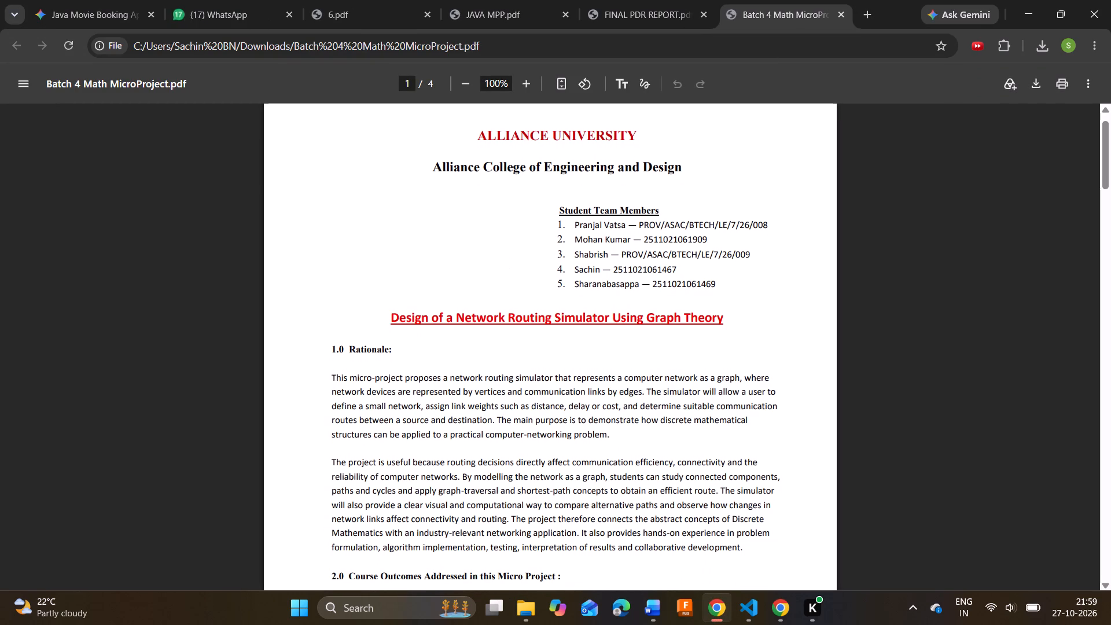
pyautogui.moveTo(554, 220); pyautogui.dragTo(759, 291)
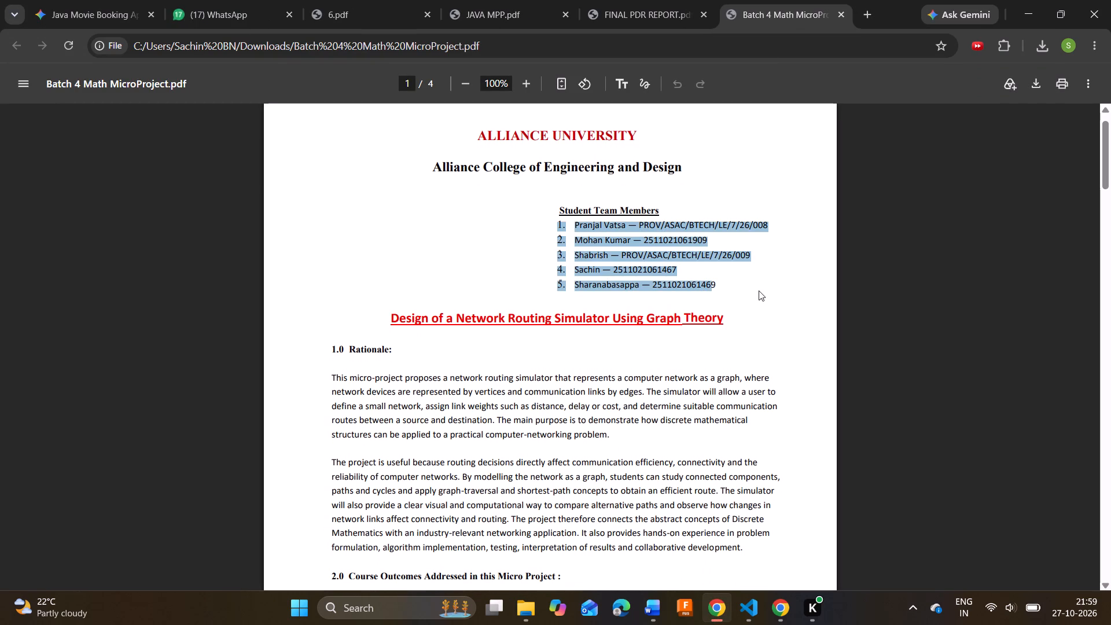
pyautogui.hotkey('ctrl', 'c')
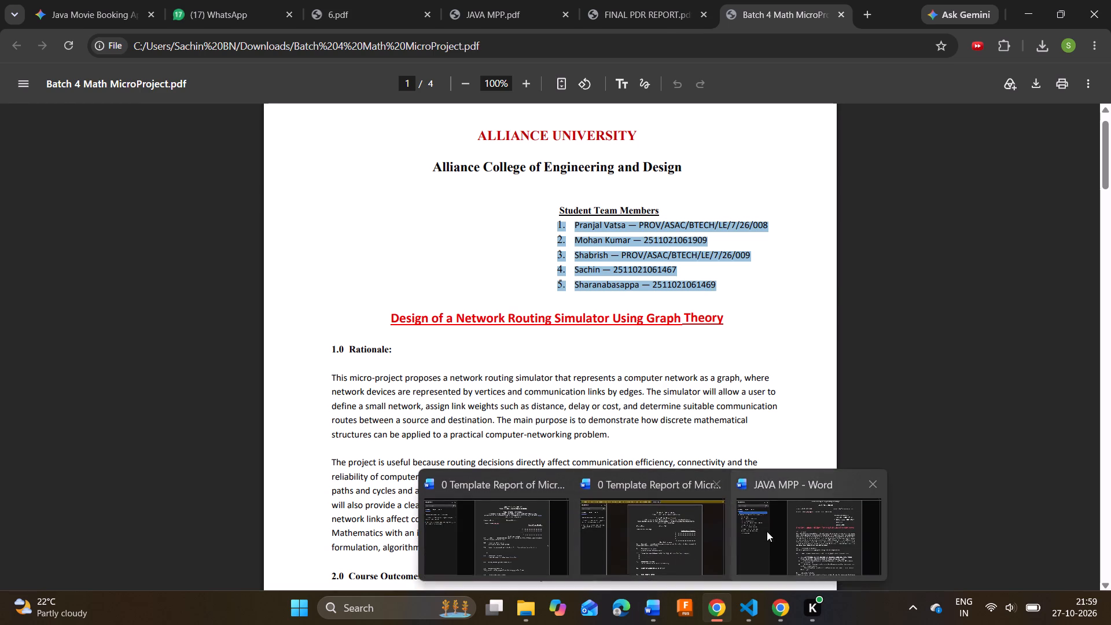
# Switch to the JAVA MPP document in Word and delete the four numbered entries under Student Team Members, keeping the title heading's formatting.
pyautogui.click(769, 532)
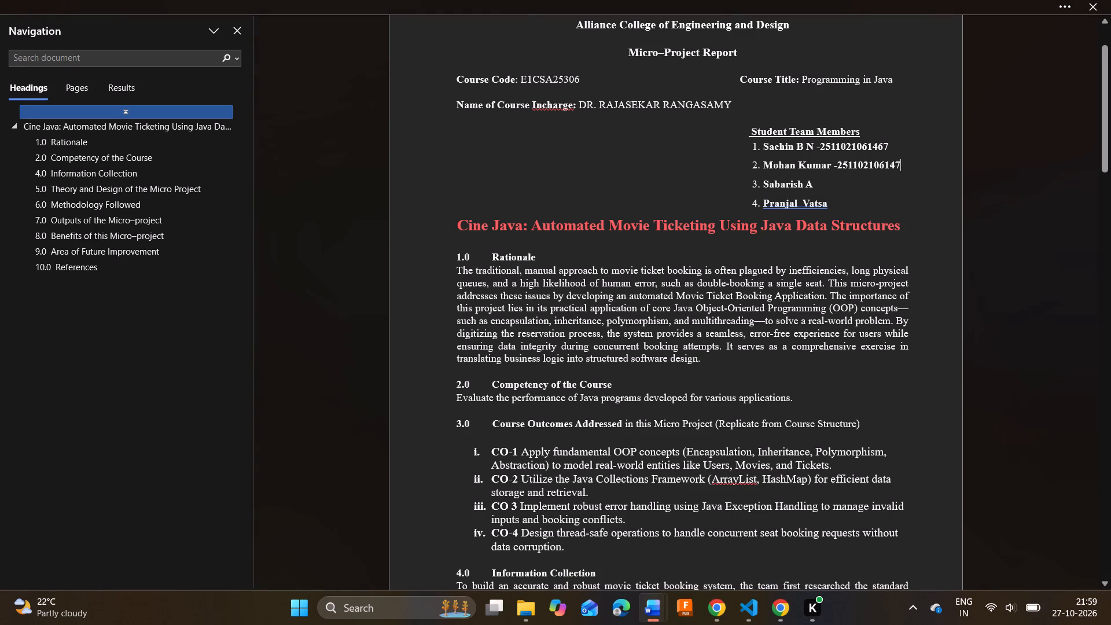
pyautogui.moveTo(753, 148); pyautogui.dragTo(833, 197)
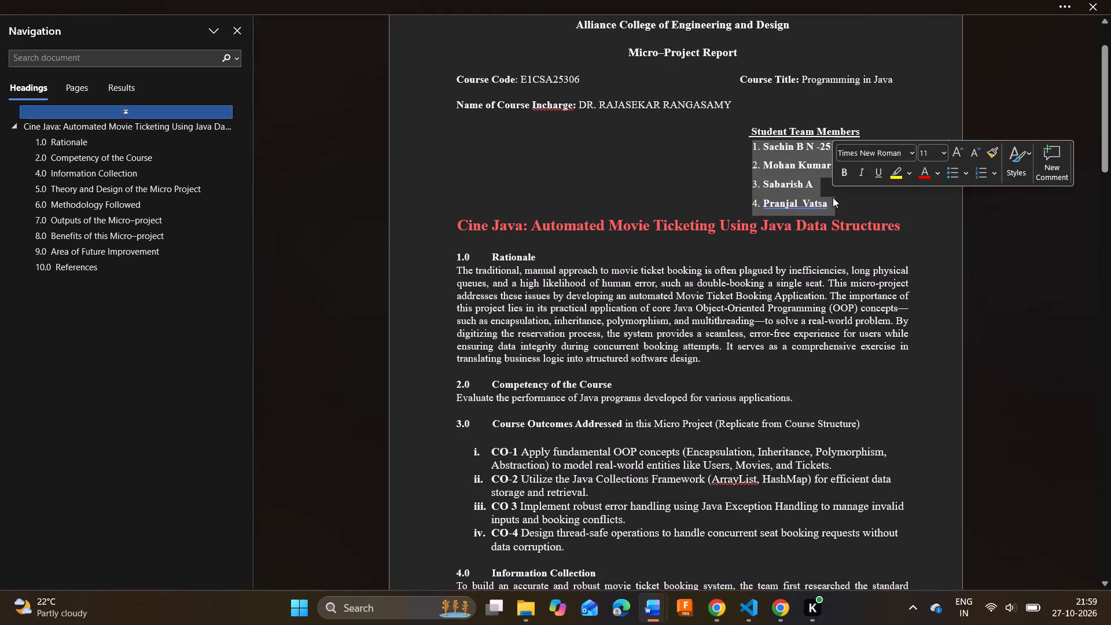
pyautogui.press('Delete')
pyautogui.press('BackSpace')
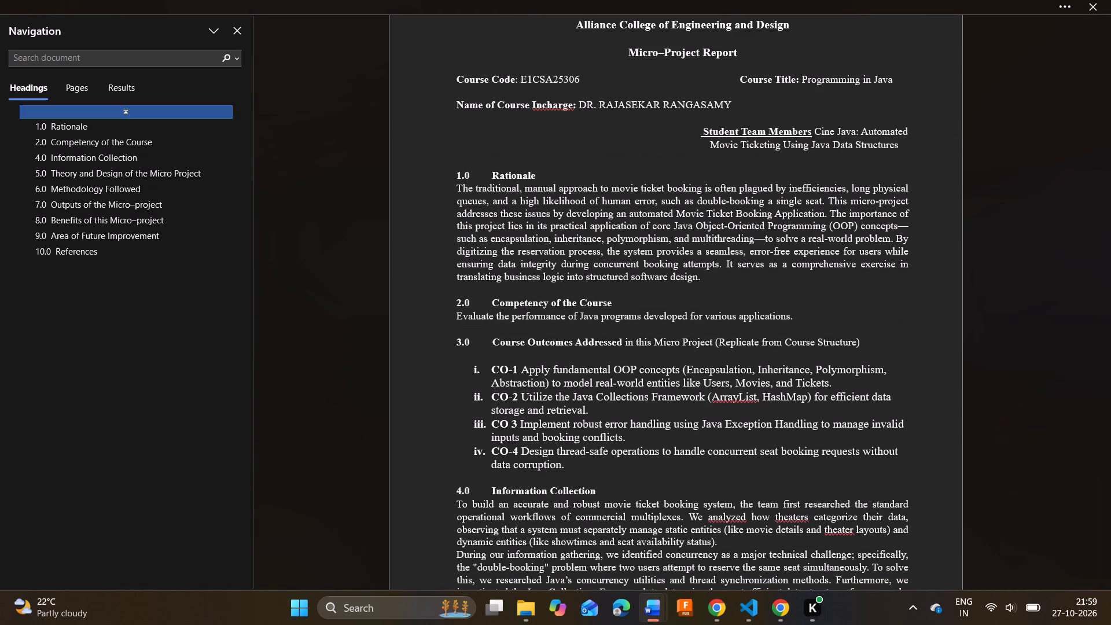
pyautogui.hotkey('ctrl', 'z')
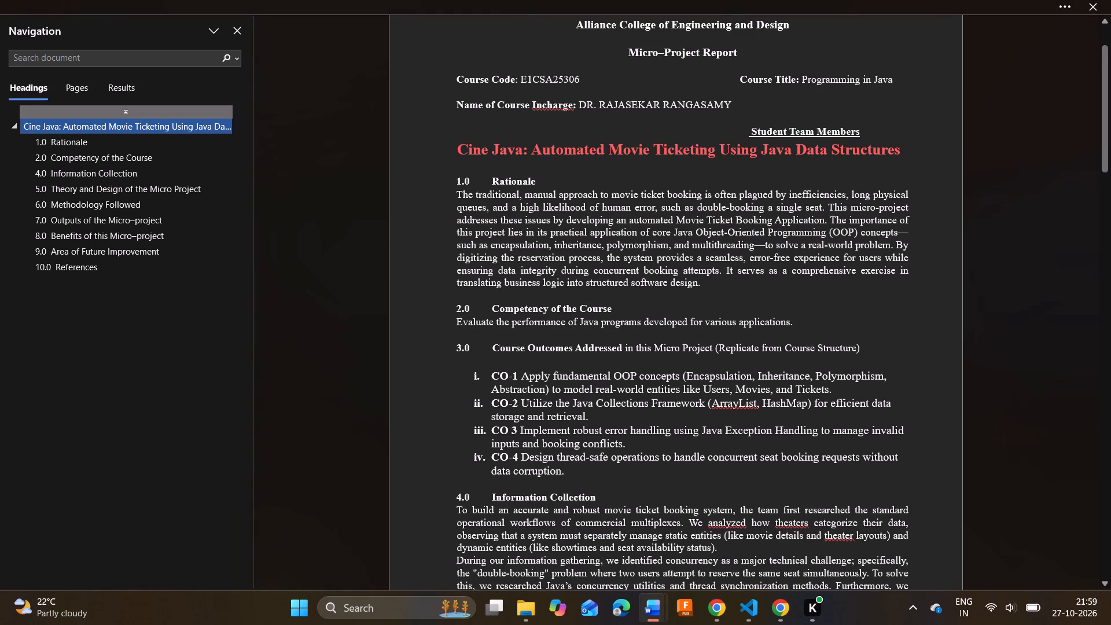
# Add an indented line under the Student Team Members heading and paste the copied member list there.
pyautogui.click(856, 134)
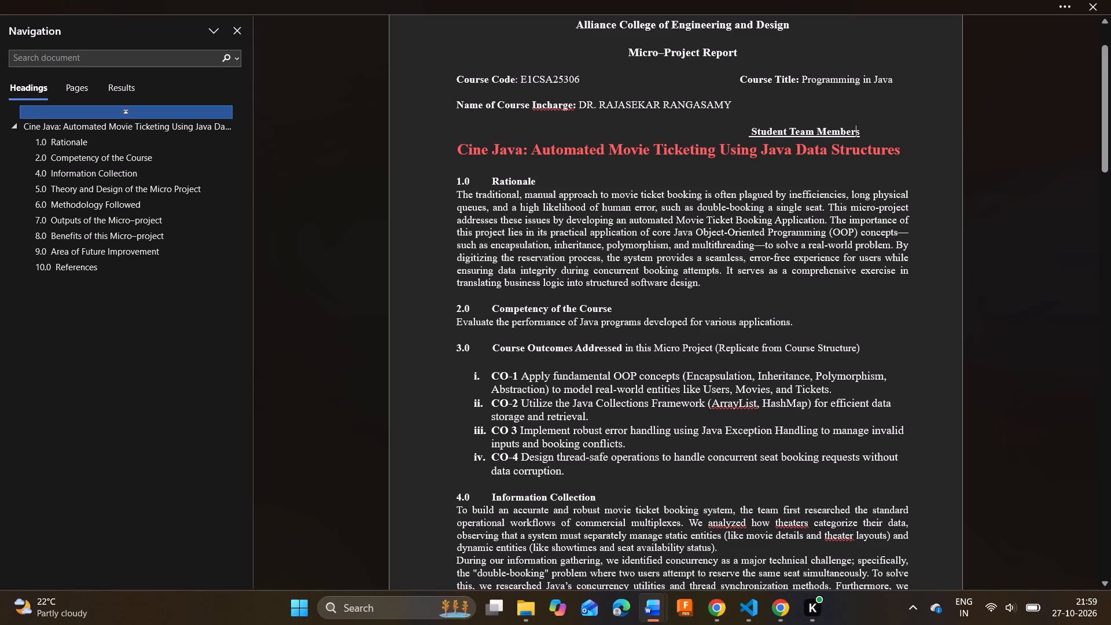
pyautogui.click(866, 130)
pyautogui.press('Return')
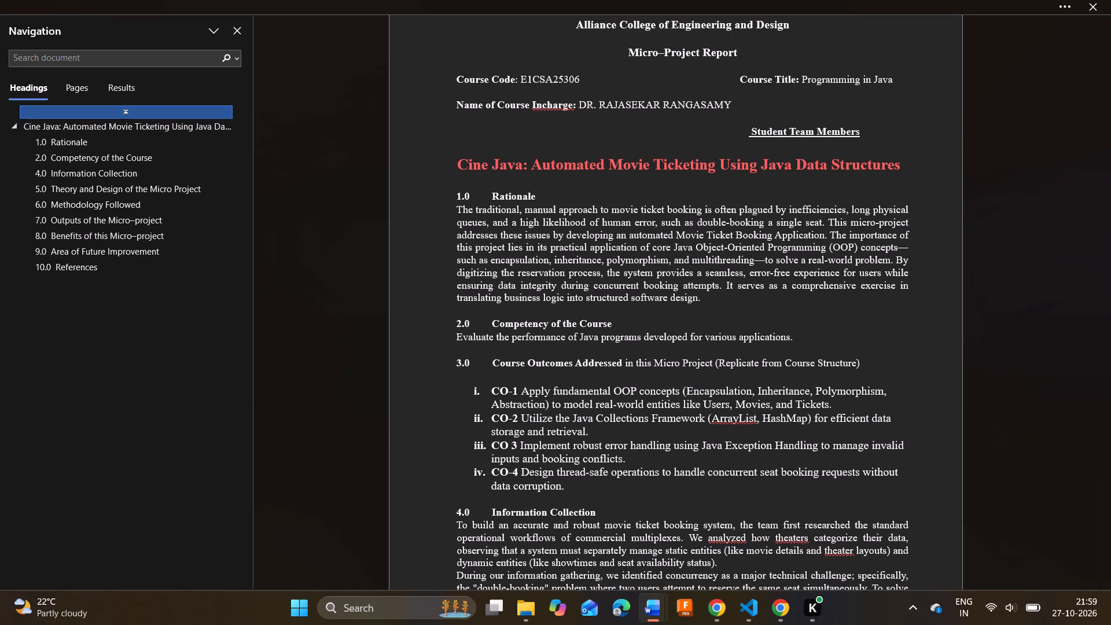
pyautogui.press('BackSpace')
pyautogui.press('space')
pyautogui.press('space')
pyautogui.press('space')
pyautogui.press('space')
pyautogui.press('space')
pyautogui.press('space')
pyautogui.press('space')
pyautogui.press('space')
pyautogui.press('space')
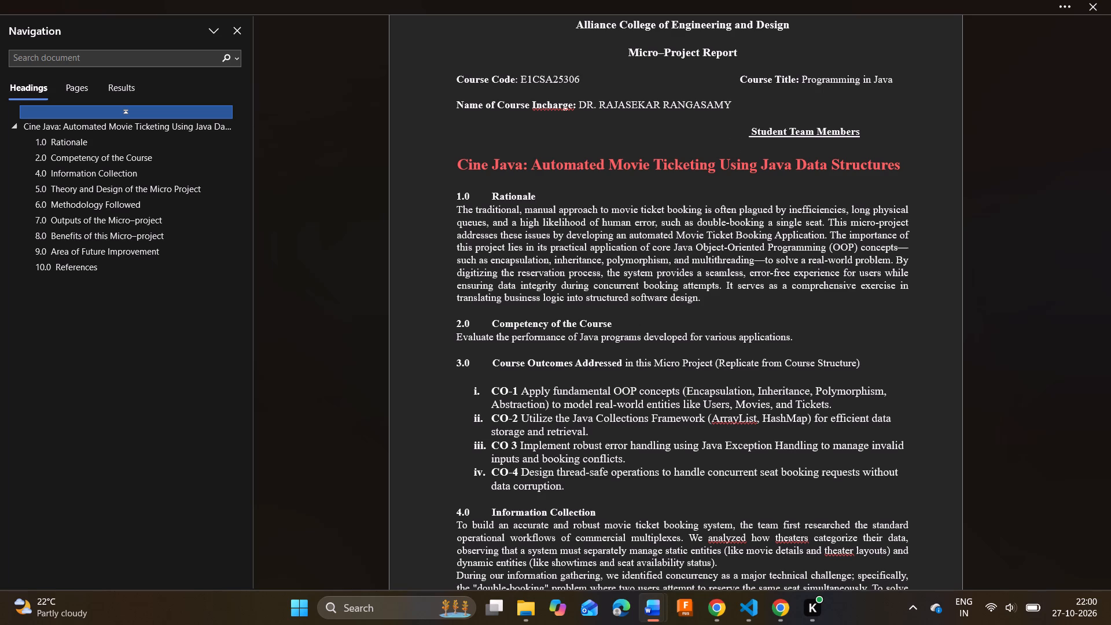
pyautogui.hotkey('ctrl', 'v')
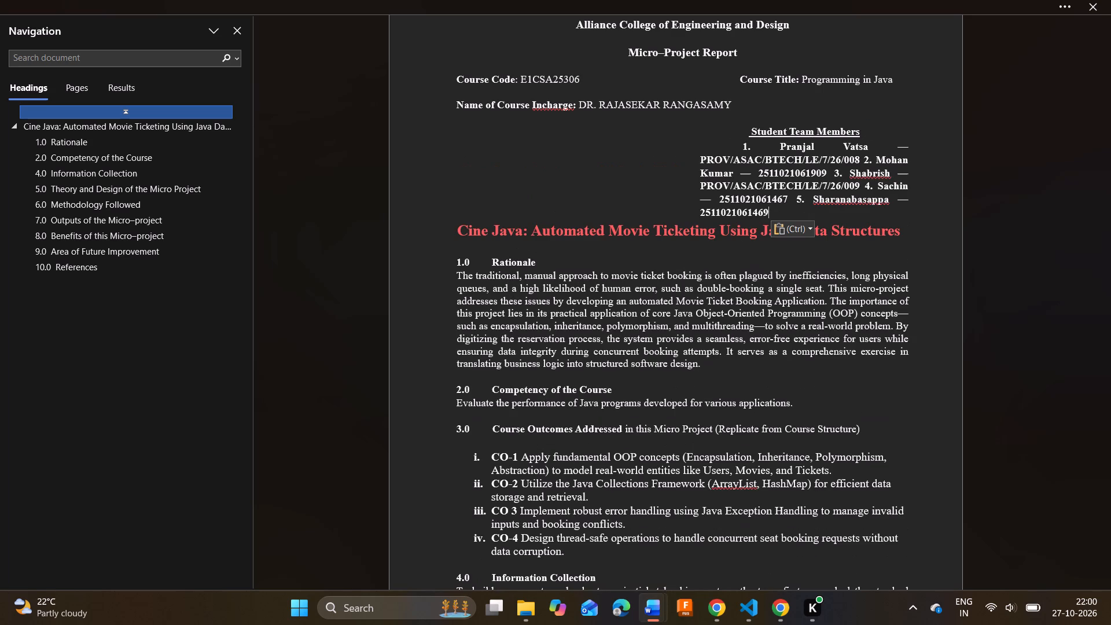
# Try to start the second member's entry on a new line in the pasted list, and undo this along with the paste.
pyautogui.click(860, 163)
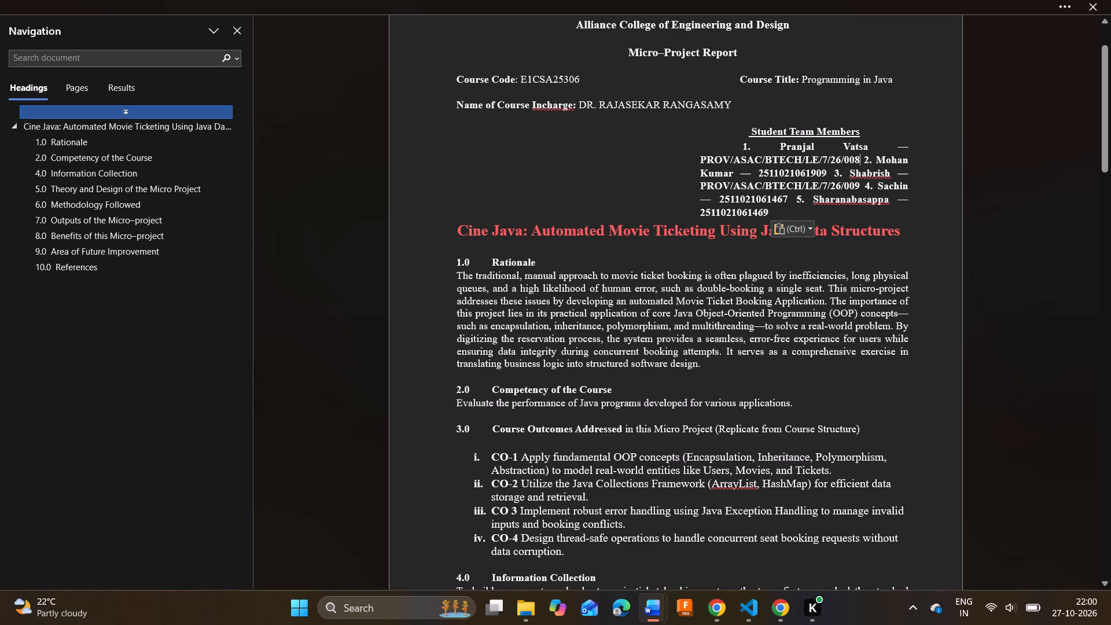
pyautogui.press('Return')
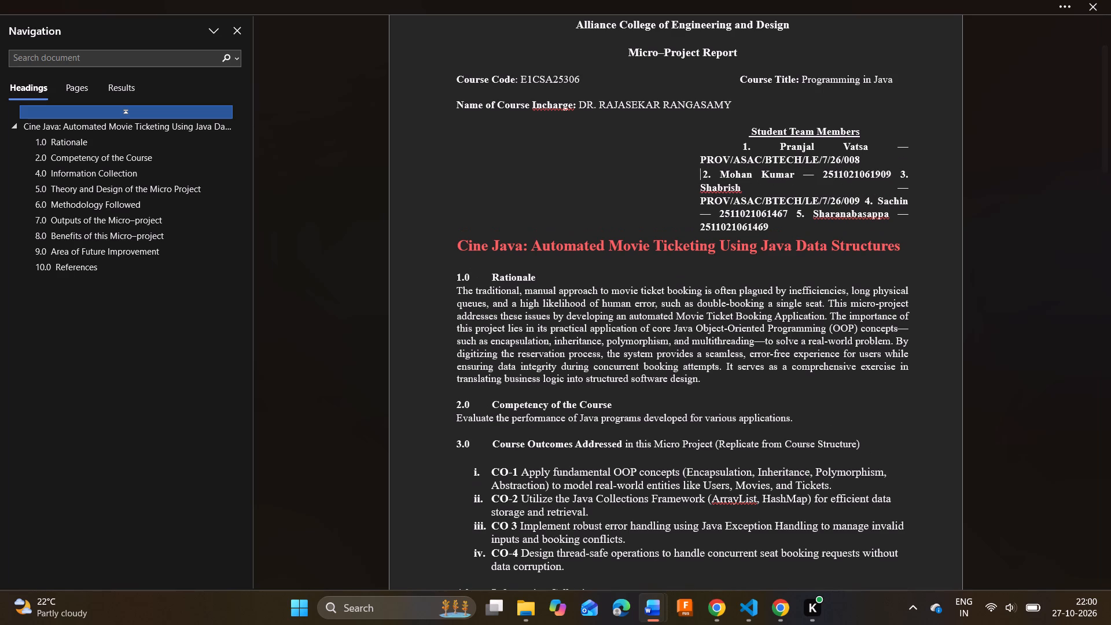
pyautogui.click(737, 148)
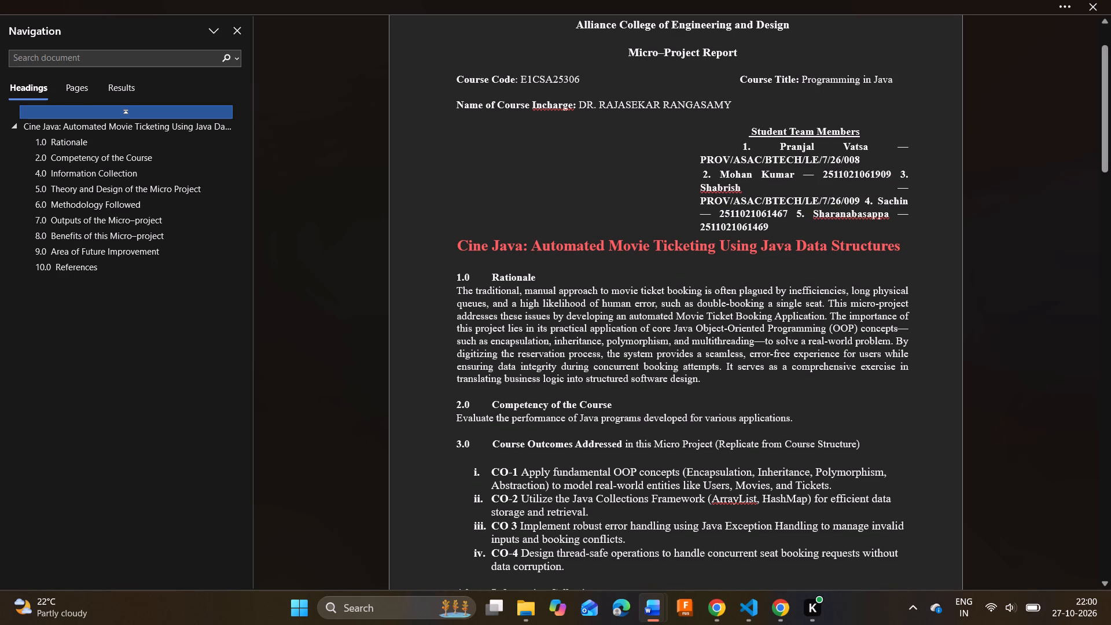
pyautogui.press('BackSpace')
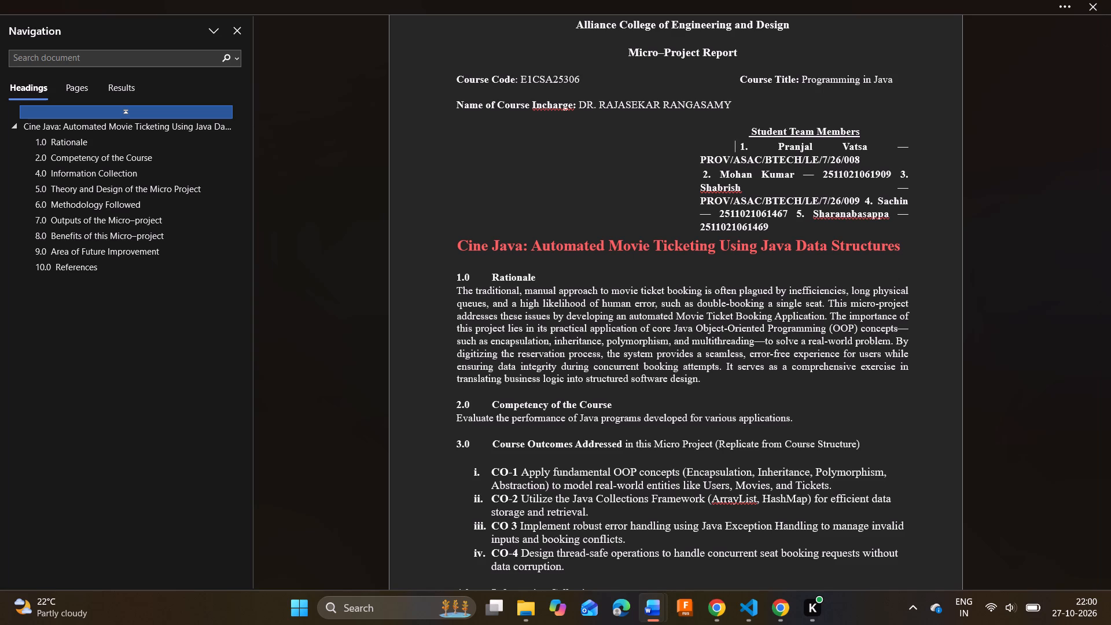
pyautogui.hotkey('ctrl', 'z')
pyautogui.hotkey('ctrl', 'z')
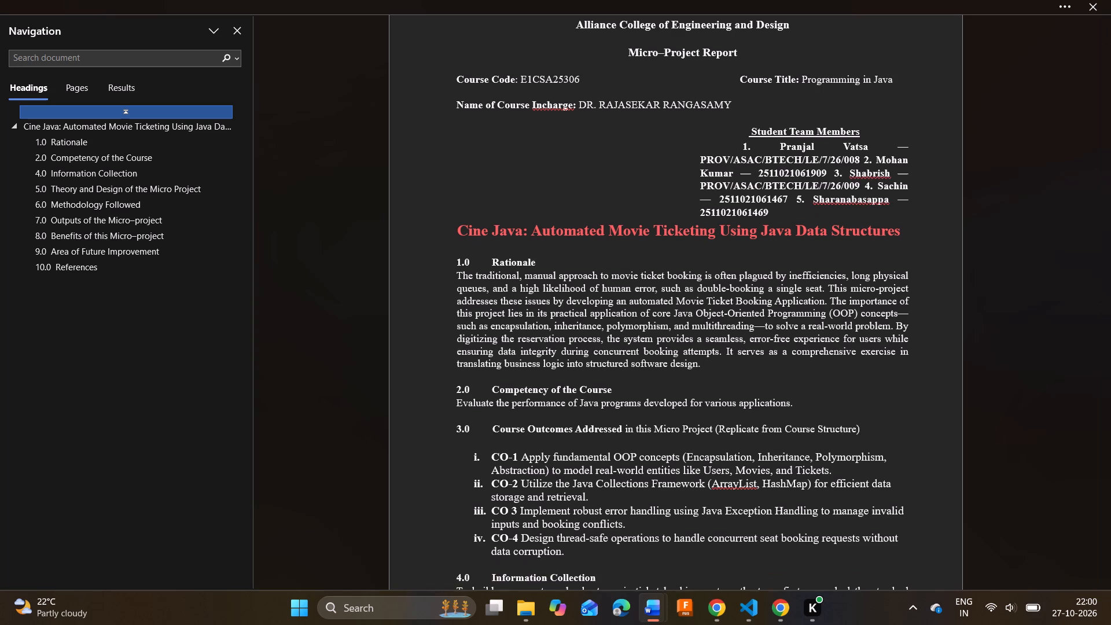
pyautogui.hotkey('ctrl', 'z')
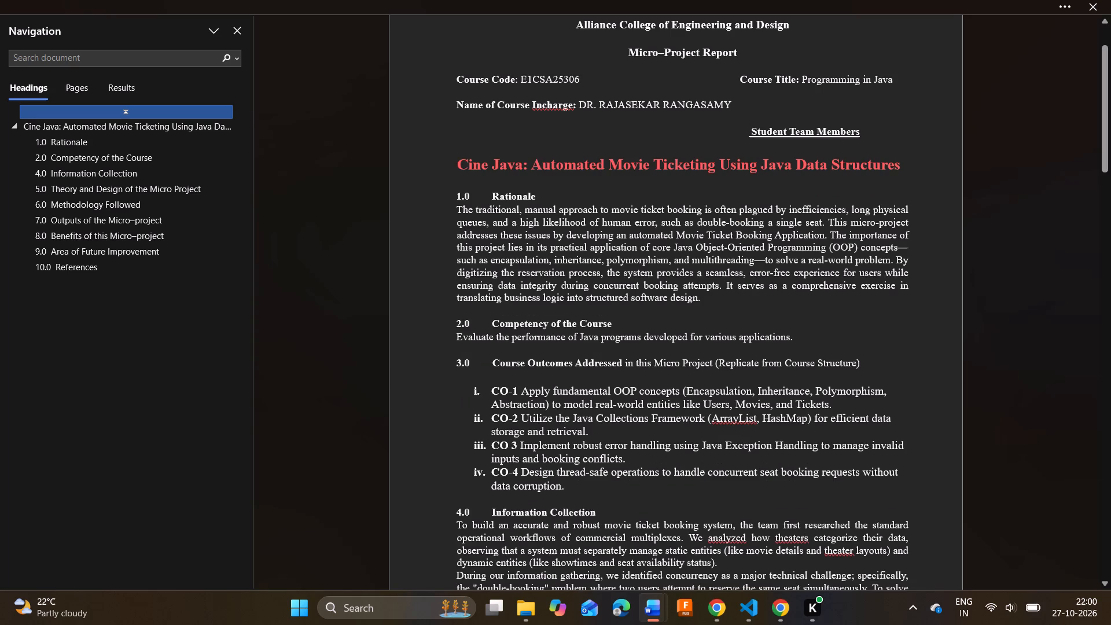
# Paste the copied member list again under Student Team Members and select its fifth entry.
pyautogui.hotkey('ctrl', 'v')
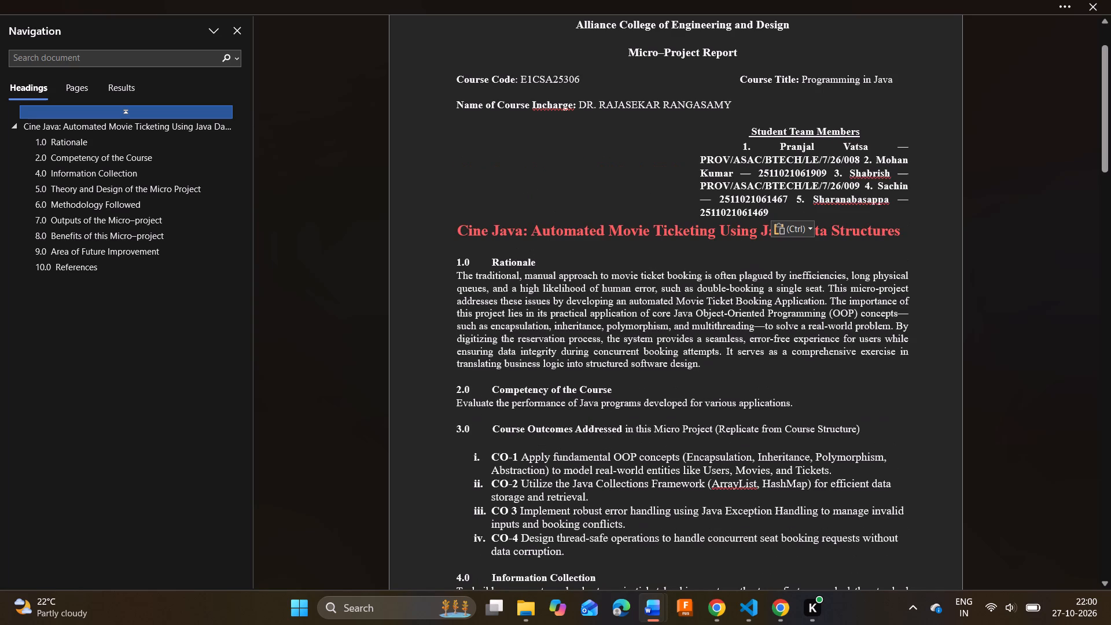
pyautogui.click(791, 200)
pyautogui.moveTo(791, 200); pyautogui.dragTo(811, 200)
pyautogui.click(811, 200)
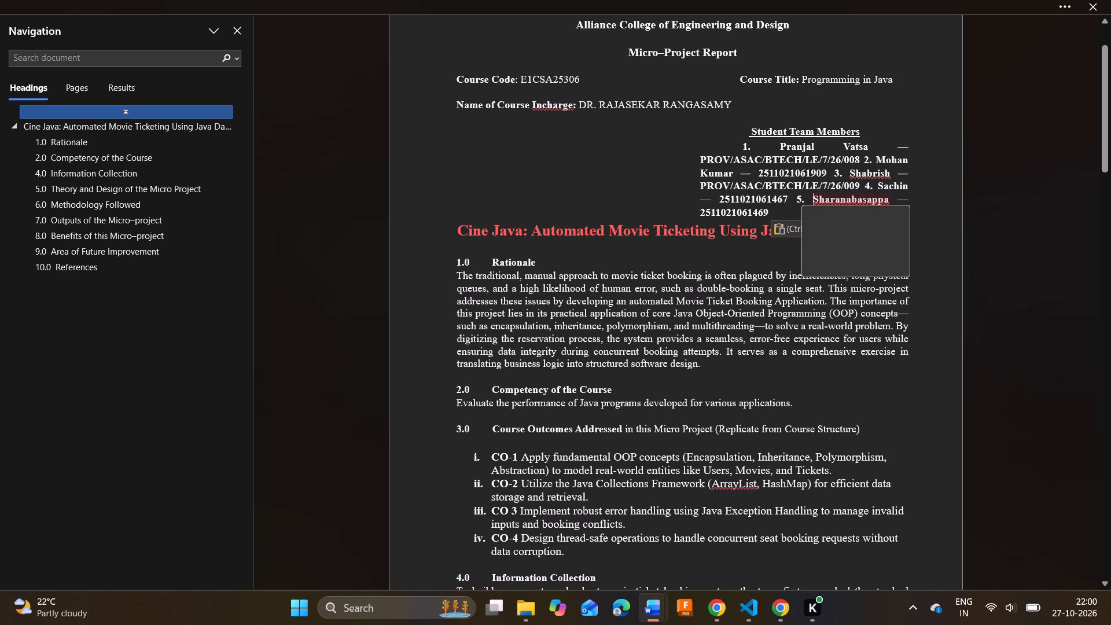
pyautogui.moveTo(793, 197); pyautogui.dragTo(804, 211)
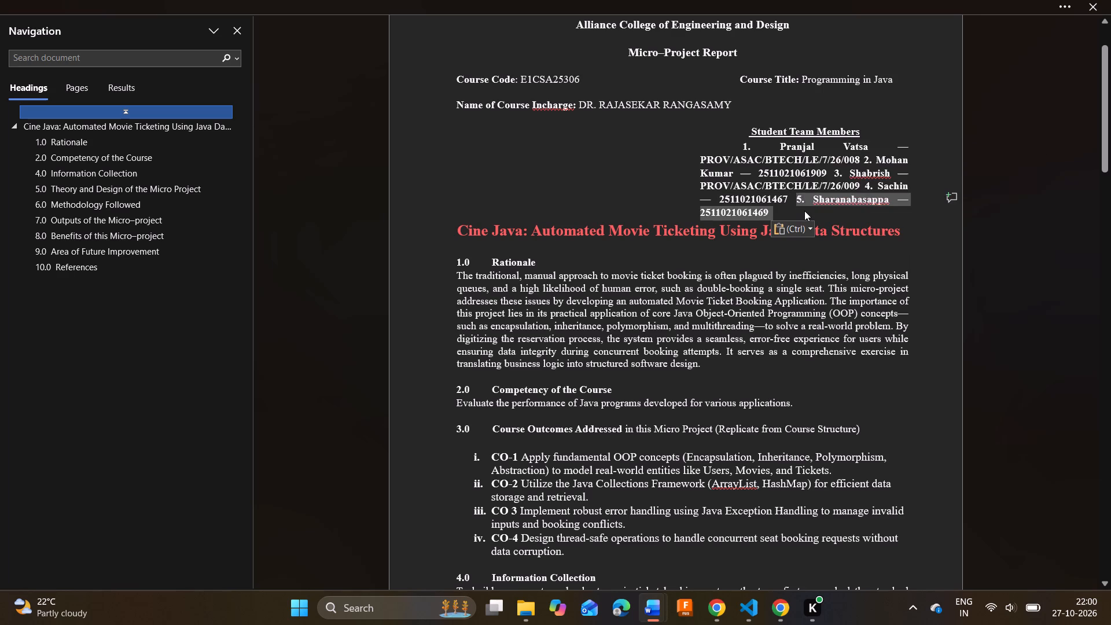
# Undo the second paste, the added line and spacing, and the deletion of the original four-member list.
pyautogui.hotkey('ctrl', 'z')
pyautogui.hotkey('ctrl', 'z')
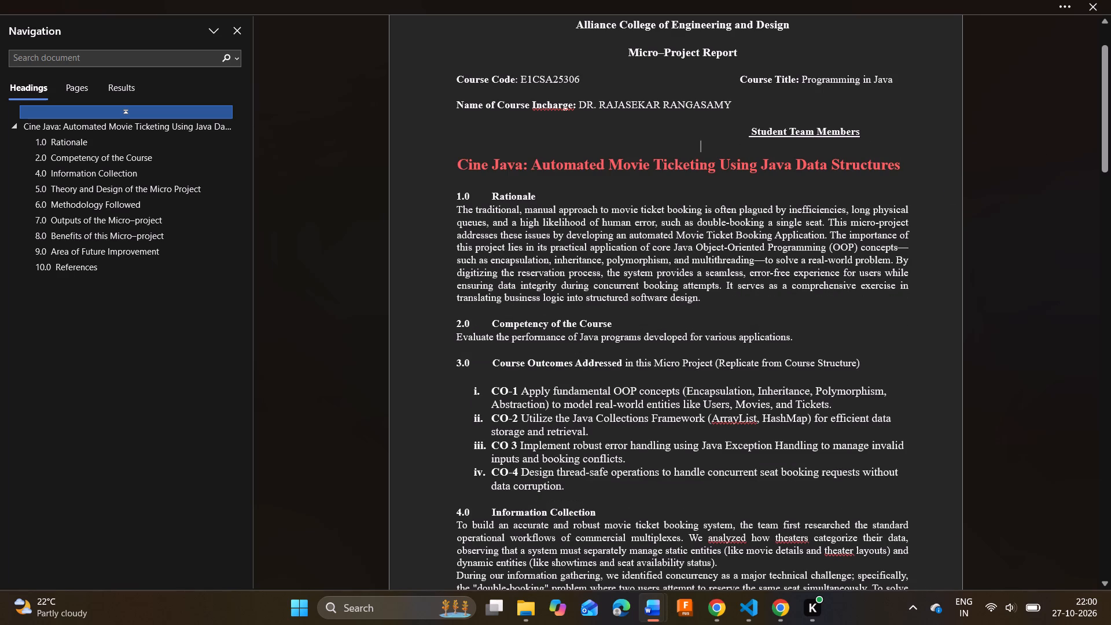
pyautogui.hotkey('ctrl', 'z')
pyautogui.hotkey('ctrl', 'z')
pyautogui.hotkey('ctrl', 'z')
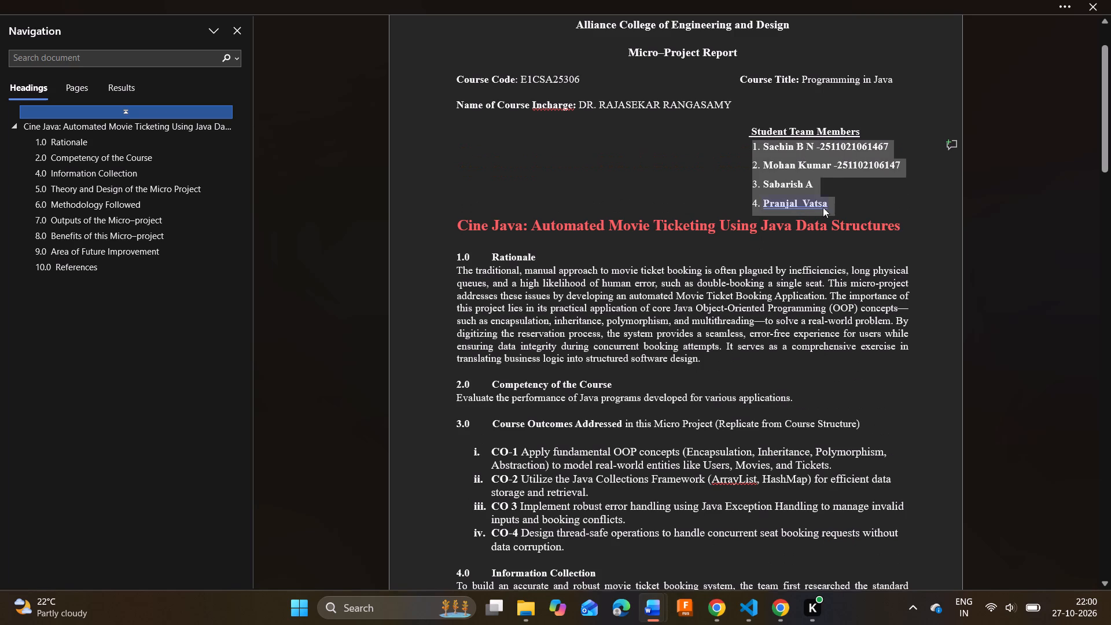
# Add a hyphen separated by spaces after the third member's name in the Student Team Members list.
pyautogui.click(825, 180)
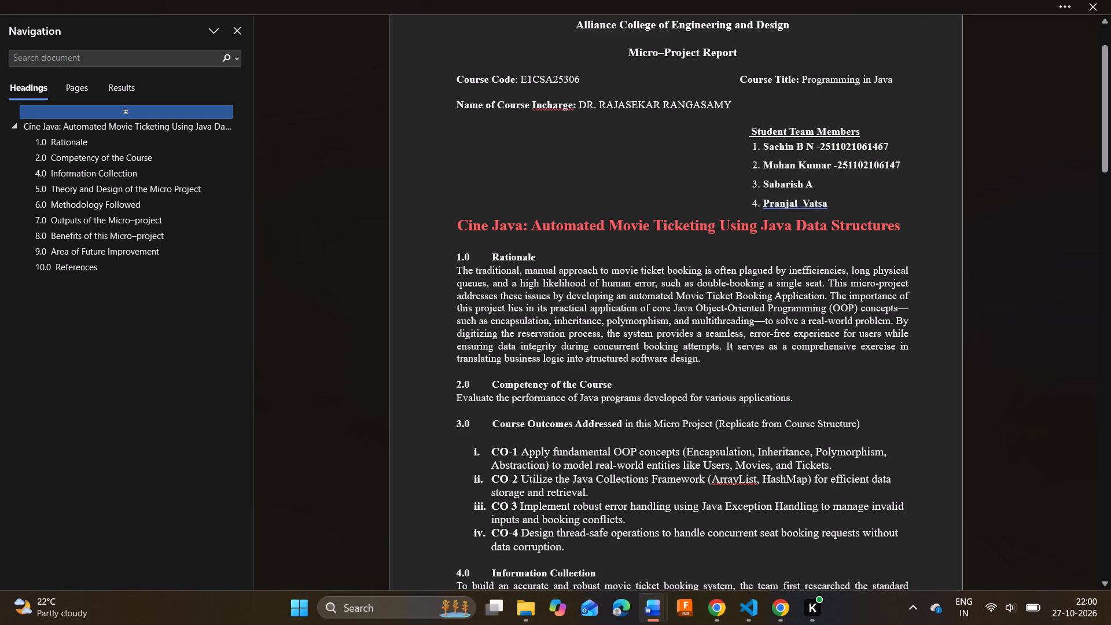
pyautogui.press('BackSpace')
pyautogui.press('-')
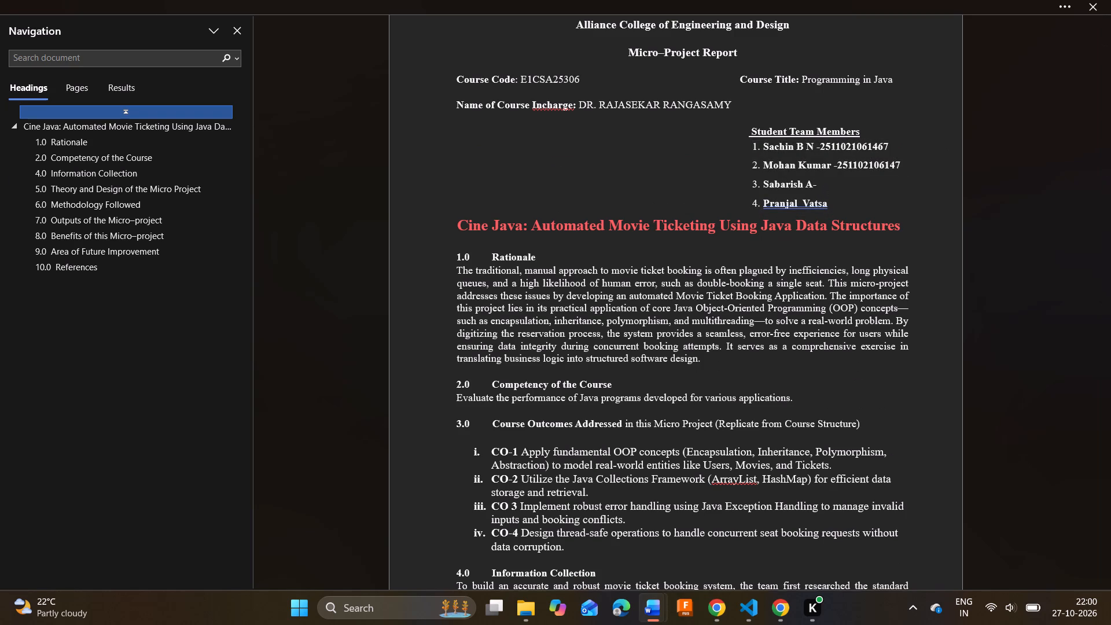
pyautogui.press('BackSpace')
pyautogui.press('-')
pyautogui.press('BackSpace')
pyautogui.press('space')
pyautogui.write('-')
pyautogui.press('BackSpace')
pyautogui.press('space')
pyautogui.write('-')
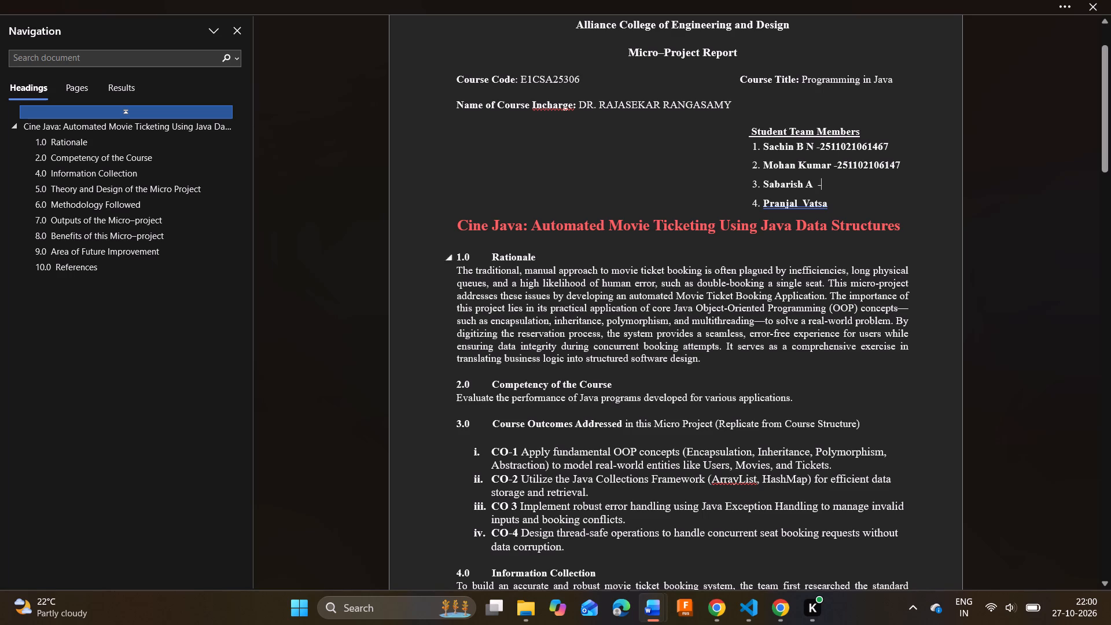
# Copy the third member's registration number from the Batch 4 Math MicroProject PDF and paste it after the hyphen in the JAVA MPP document.
pyautogui.click(768, 597)
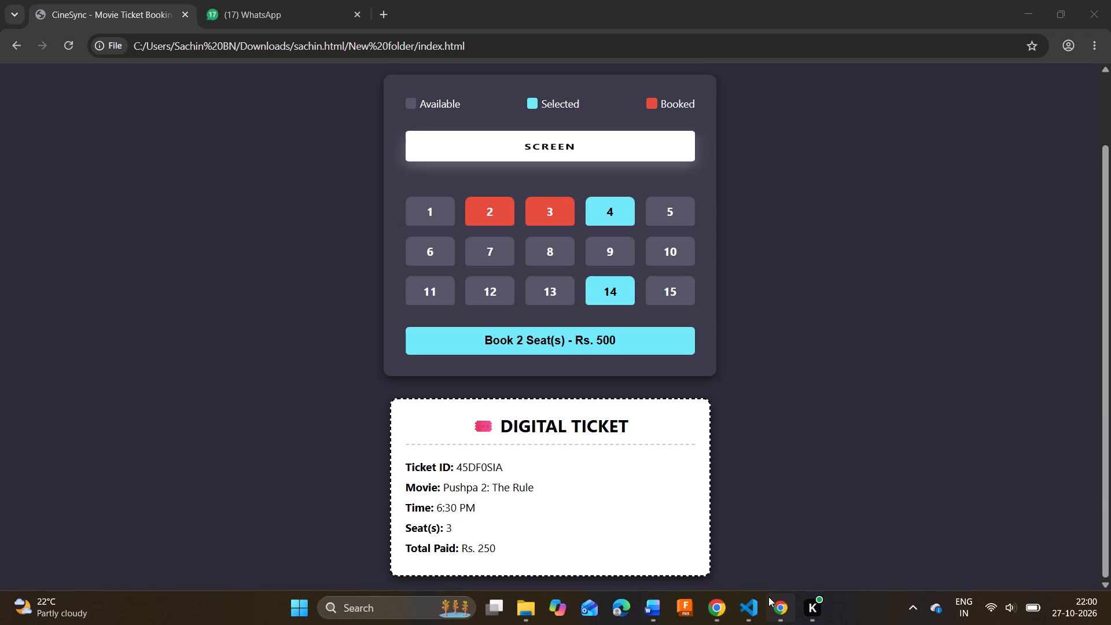
pyautogui.click(720, 617)
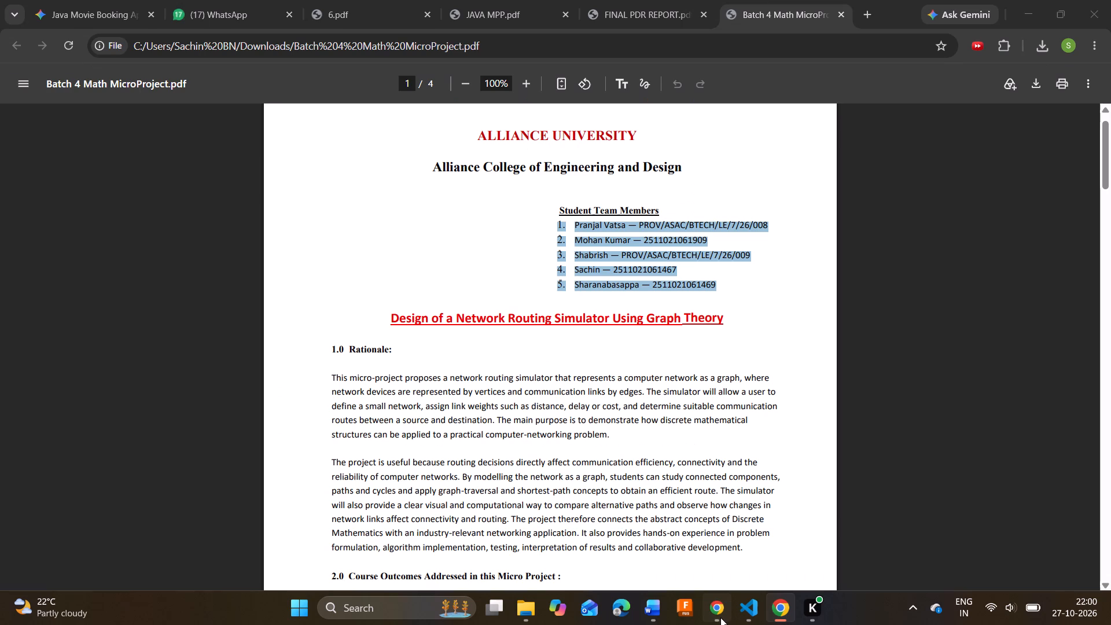
pyautogui.click(612, 311)
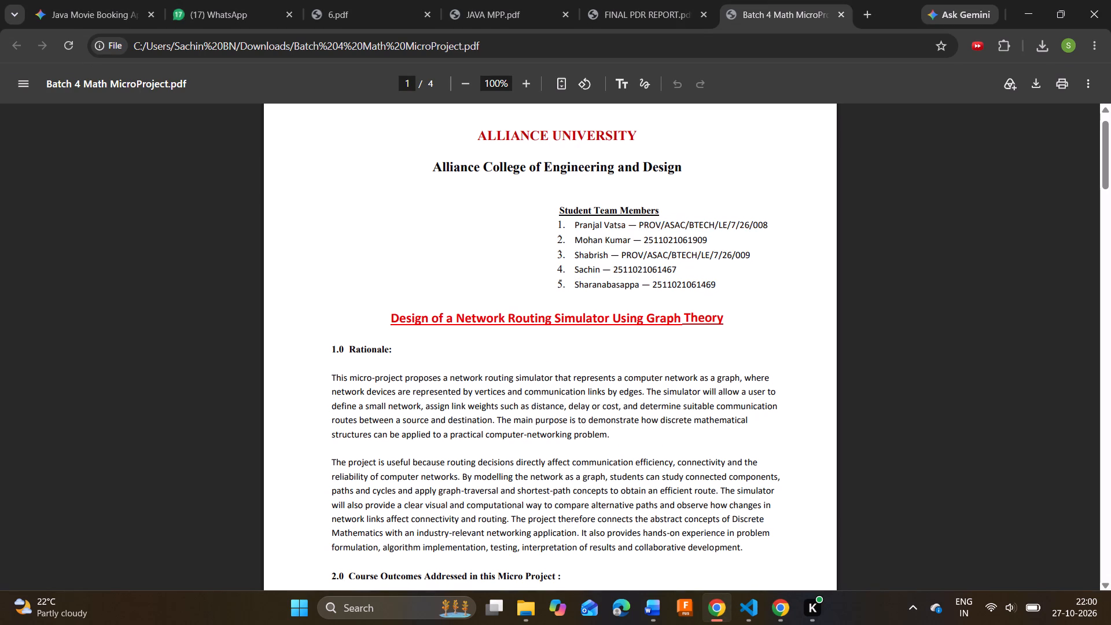
pyautogui.moveTo(618, 257); pyautogui.dragTo(754, 255)
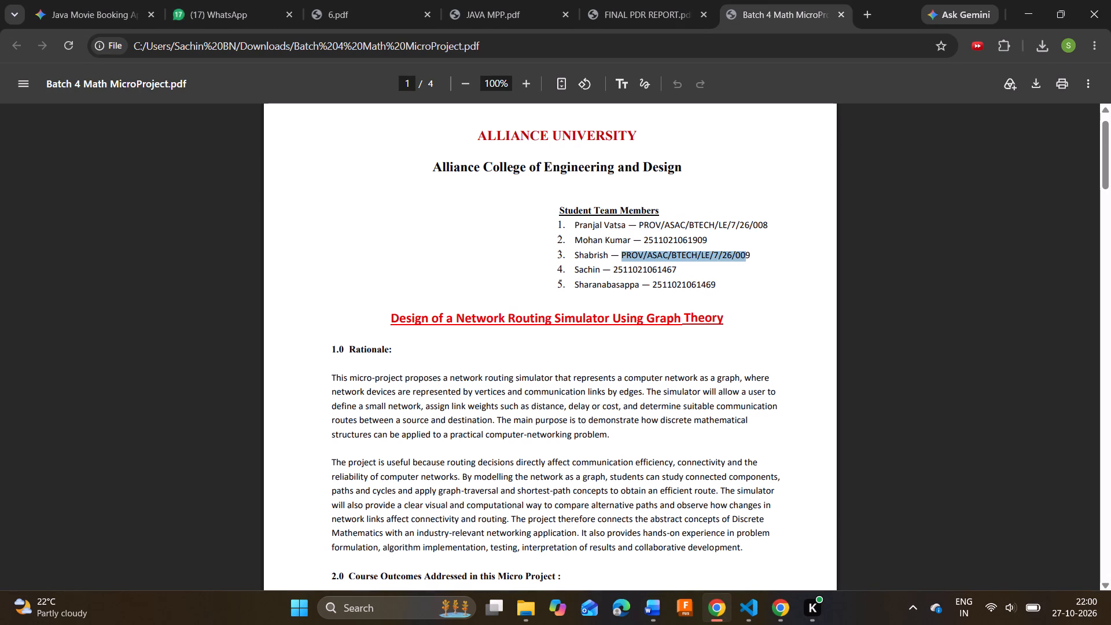
pyautogui.hotkey('ctrl', 'c')
pyautogui.click(778, 533)
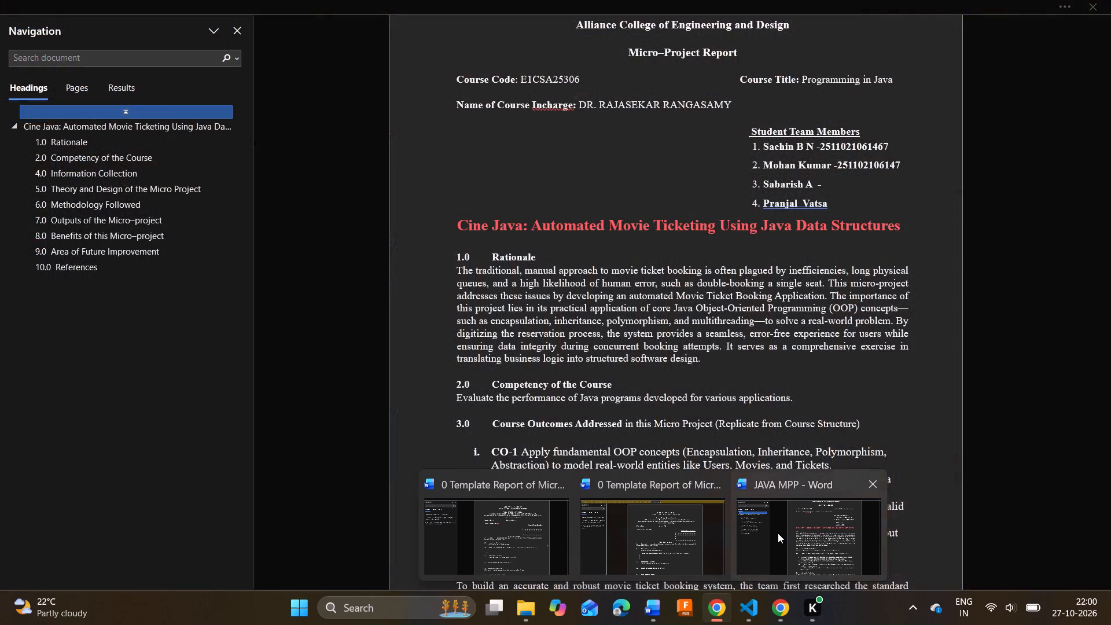
pyautogui.hotkey('ctrl', 'v')
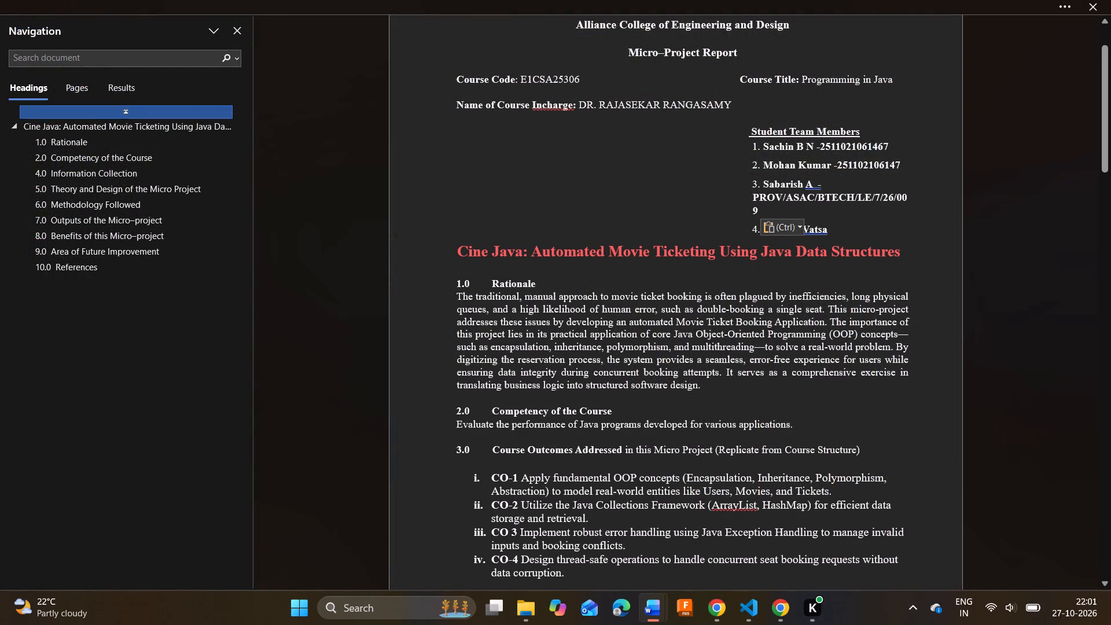
# Add a hyphen after the fourth member's name and paste that member's registration number copied from the Batch 4 Math MicroProject PDF.
pyautogui.click(834, 226)
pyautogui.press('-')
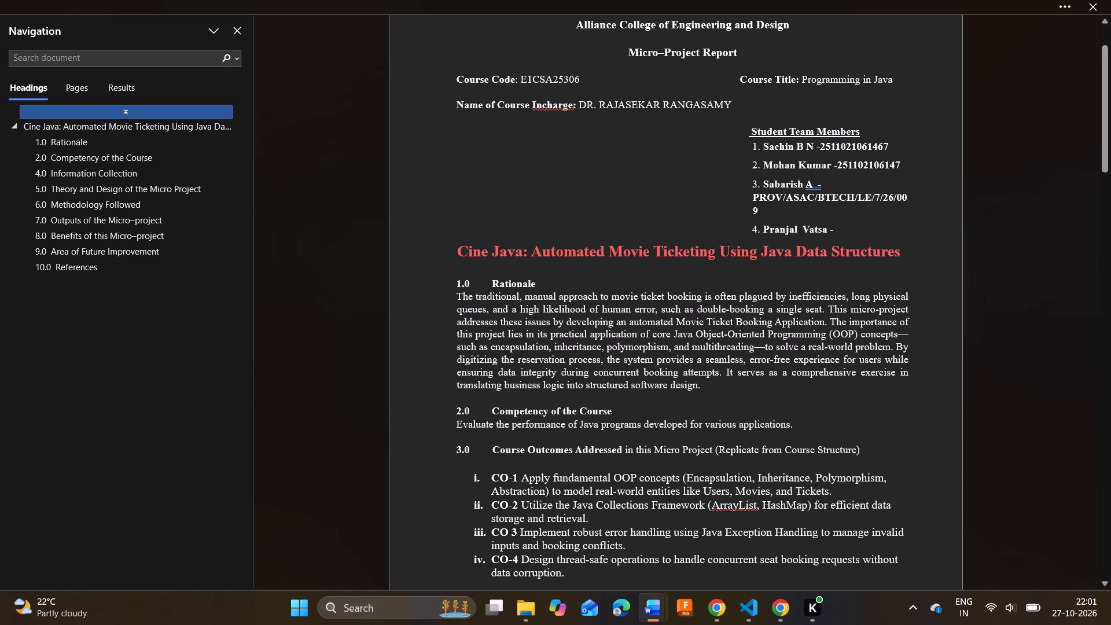
pyautogui.click(775, 596)
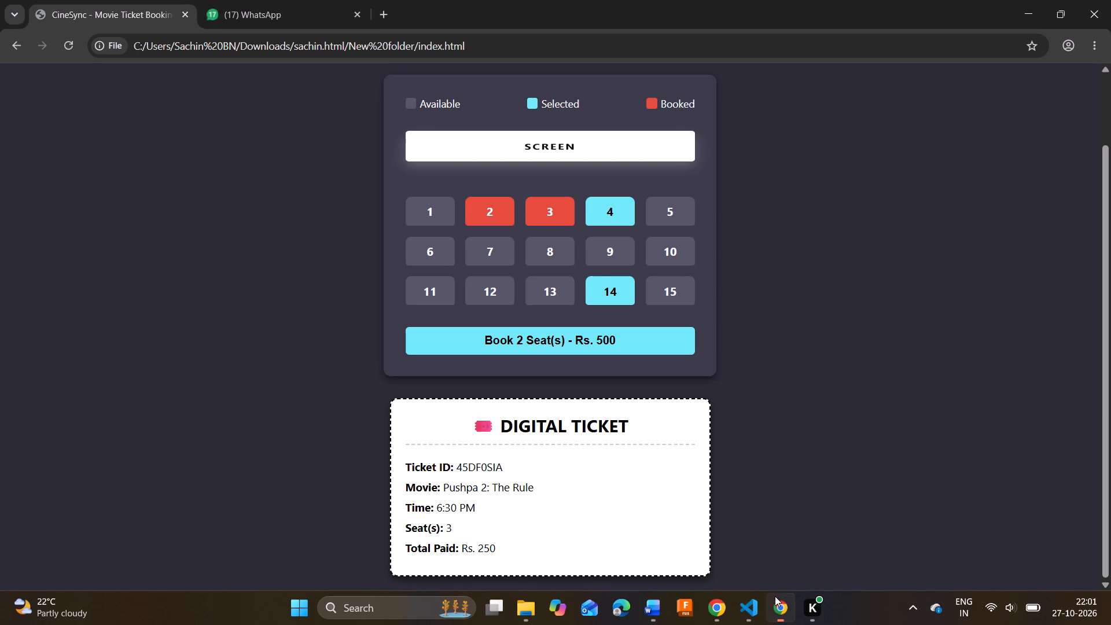
pyautogui.click(711, 601)
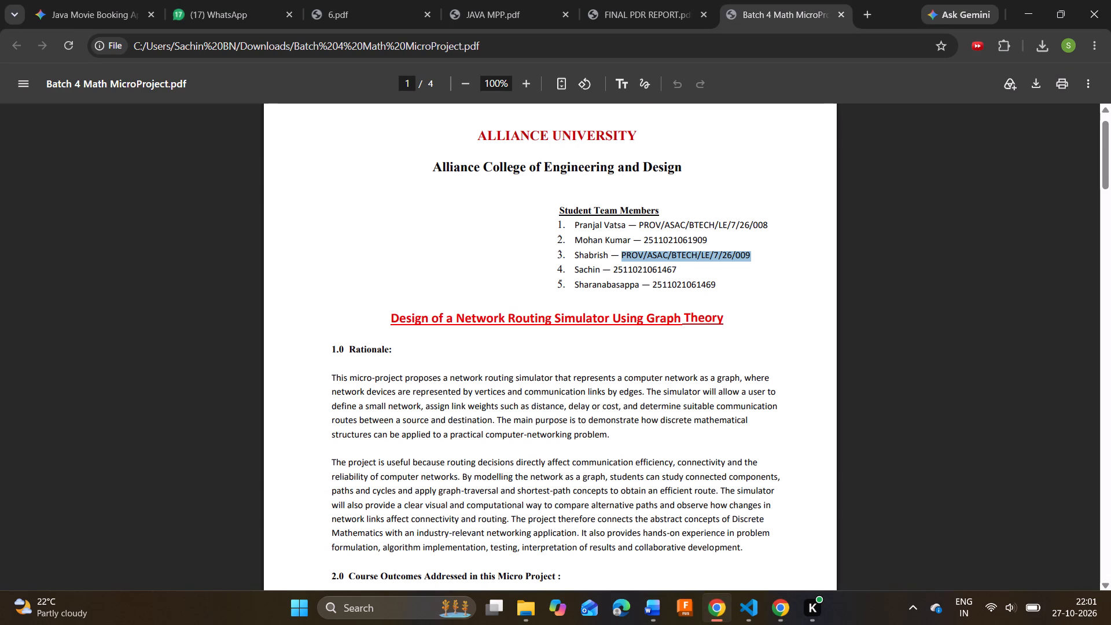
pyautogui.moveTo(637, 227); pyautogui.dragTo(768, 230)
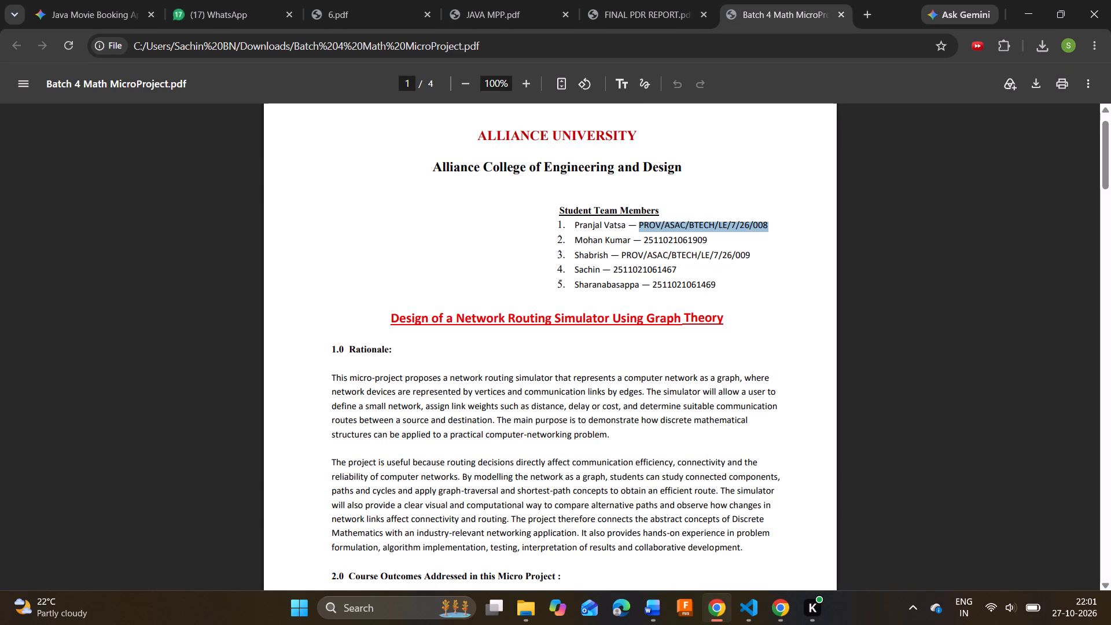
pyautogui.moveTo(768, 230); pyautogui.dragTo(770, 230)
pyautogui.hotkey('ctrl', 'c')
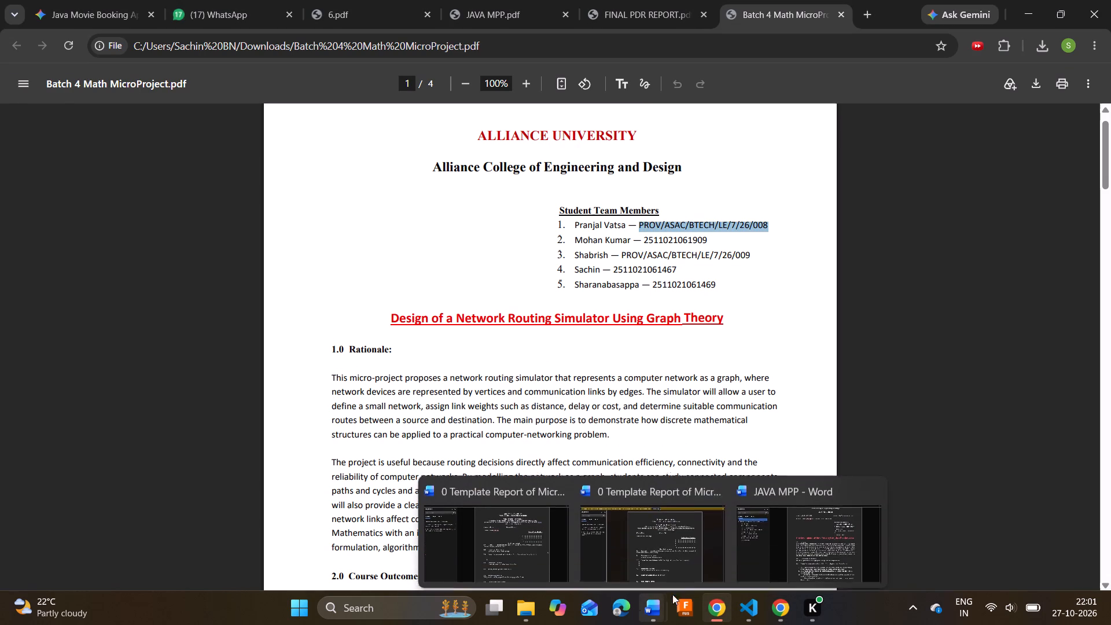
pyautogui.click(756, 556)
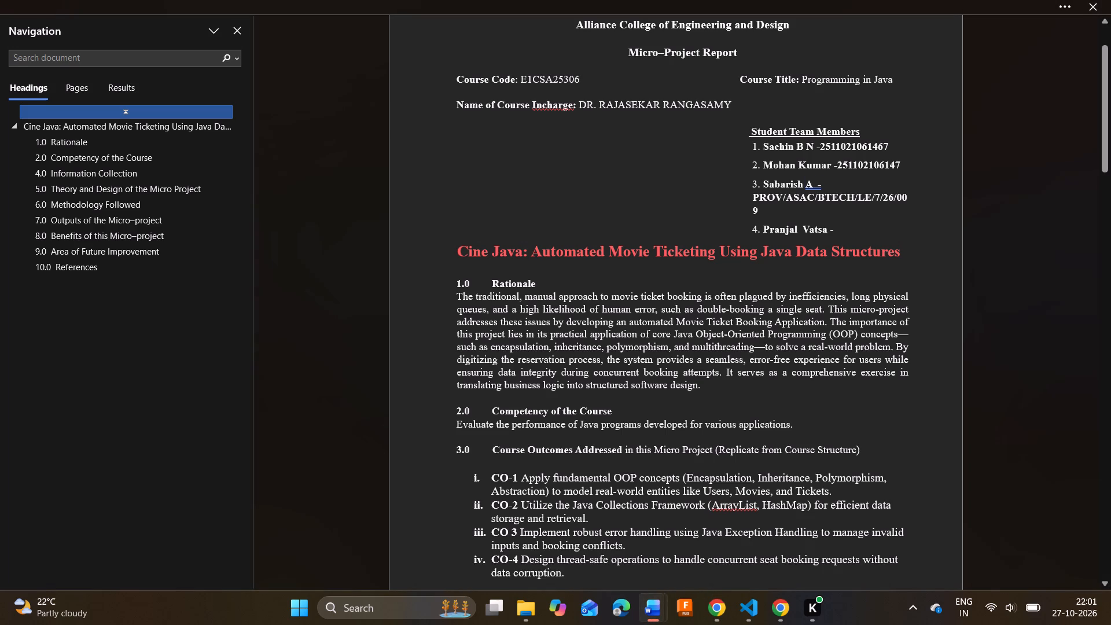
pyautogui.hotkey('ctrl', 'v')
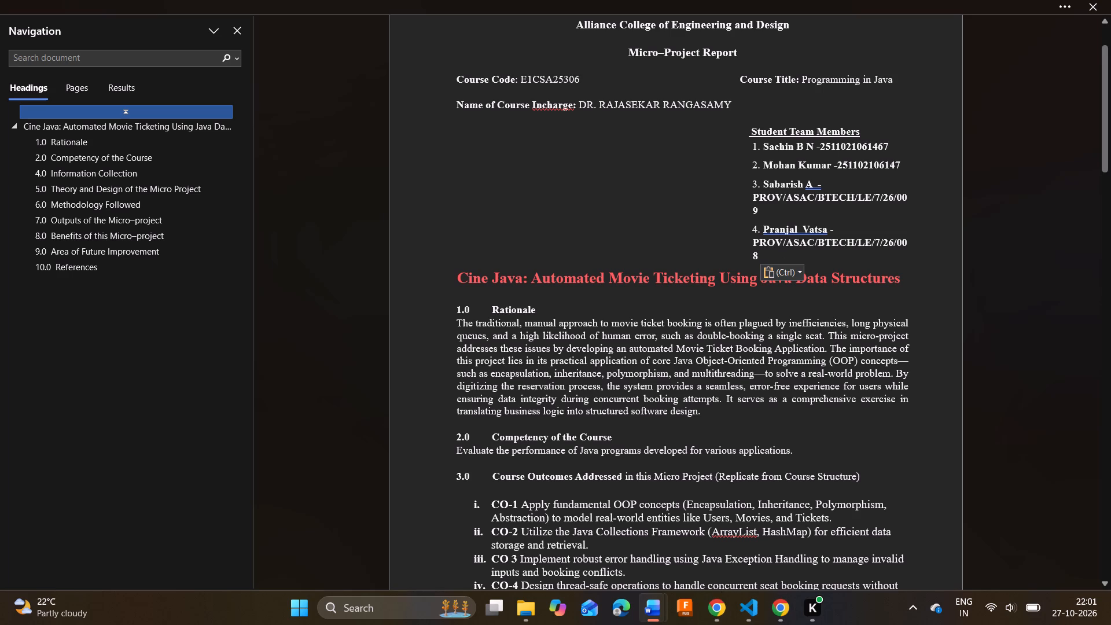
# Decrease the indent of the four-member list by one level.
pyautogui.click(751, 145)
pyautogui.moveTo(751, 145); pyautogui.dragTo(766, 258)
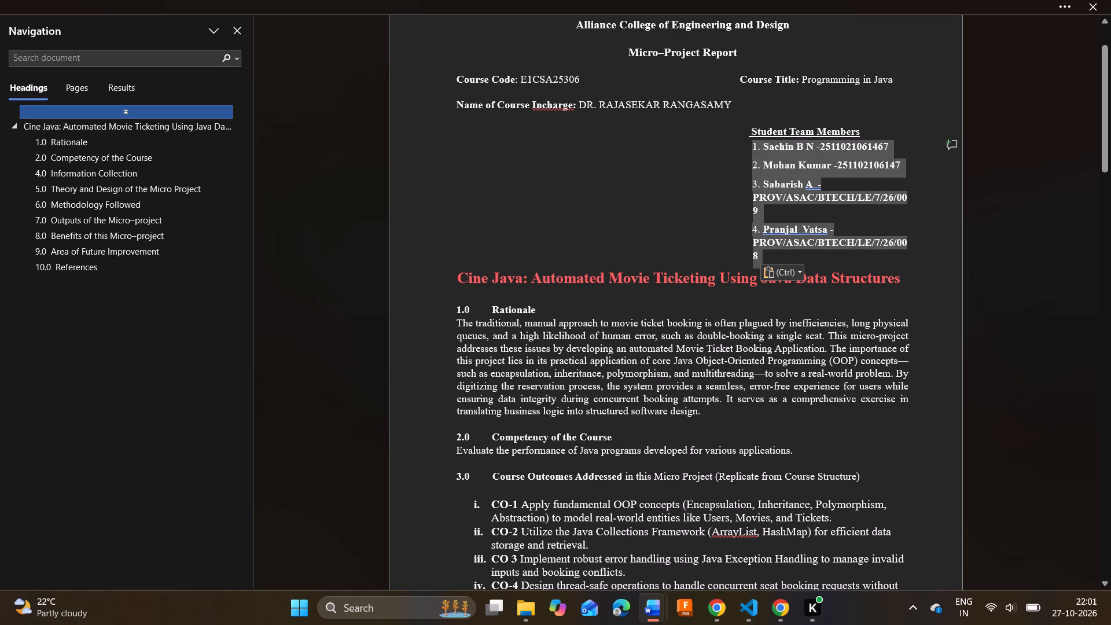
pyautogui.moveTo(766, 258); pyautogui.dragTo(768, 257)
pyautogui.click(547, 0)
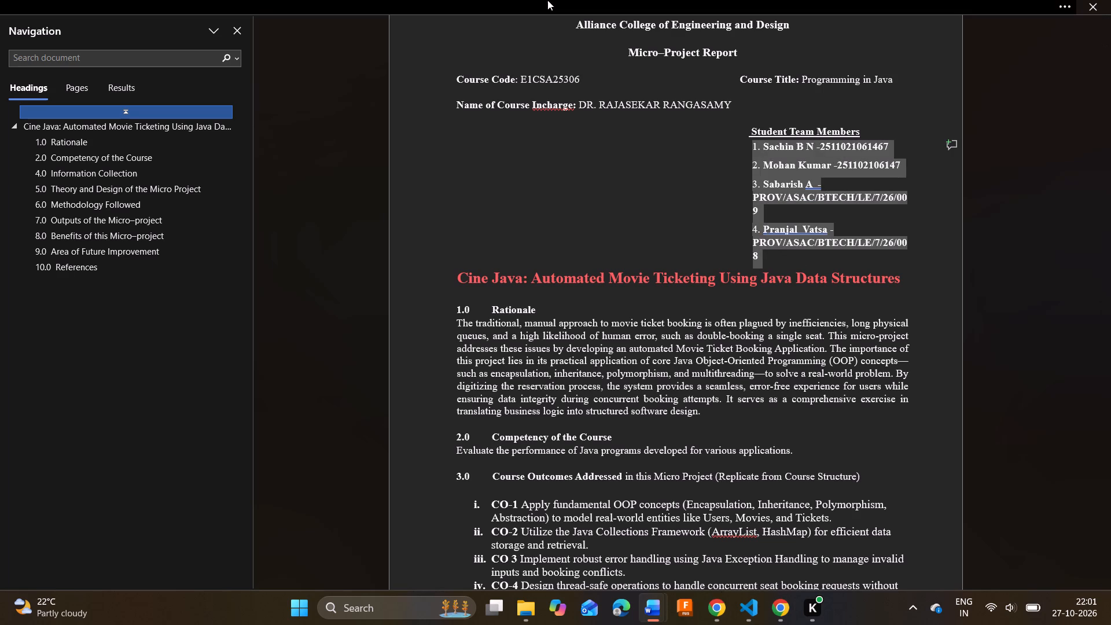
pyautogui.click(398, 66)
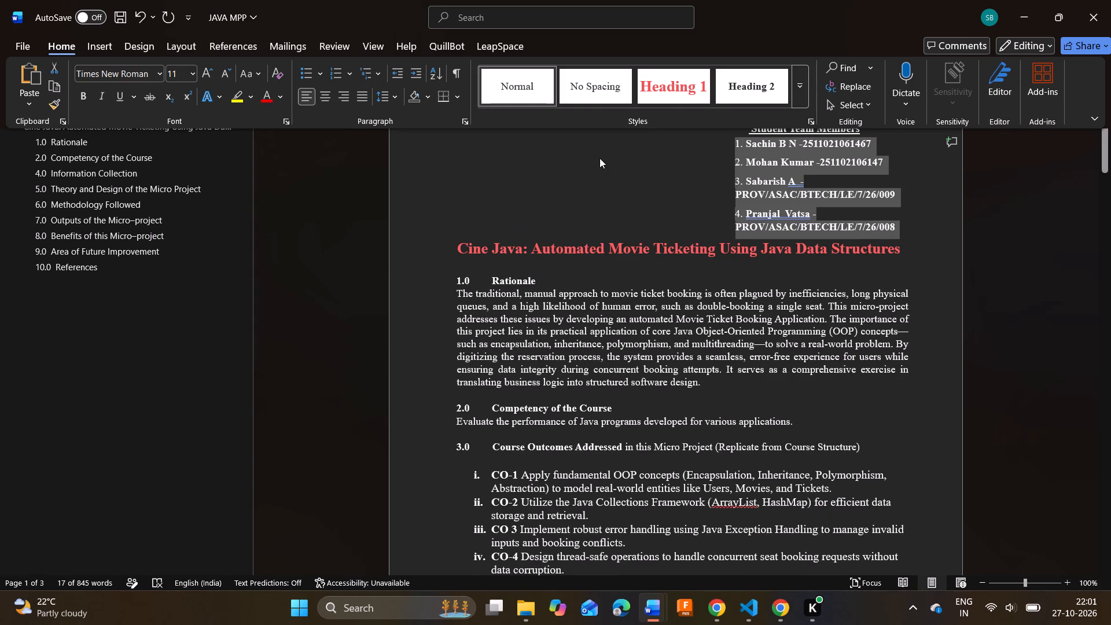
pyautogui.click(599, 158)
pyautogui.click(694, 199)
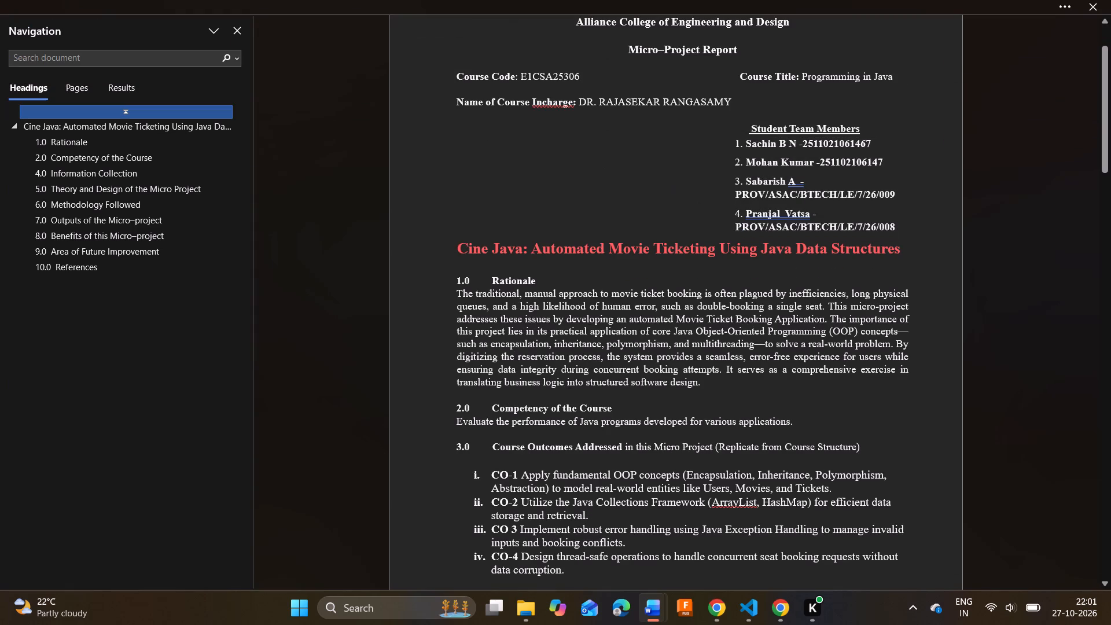
# Reduce the indent of the Student Team Members heading above the list.
pyautogui.click(747, 128)
pyautogui.press('BackSpace')
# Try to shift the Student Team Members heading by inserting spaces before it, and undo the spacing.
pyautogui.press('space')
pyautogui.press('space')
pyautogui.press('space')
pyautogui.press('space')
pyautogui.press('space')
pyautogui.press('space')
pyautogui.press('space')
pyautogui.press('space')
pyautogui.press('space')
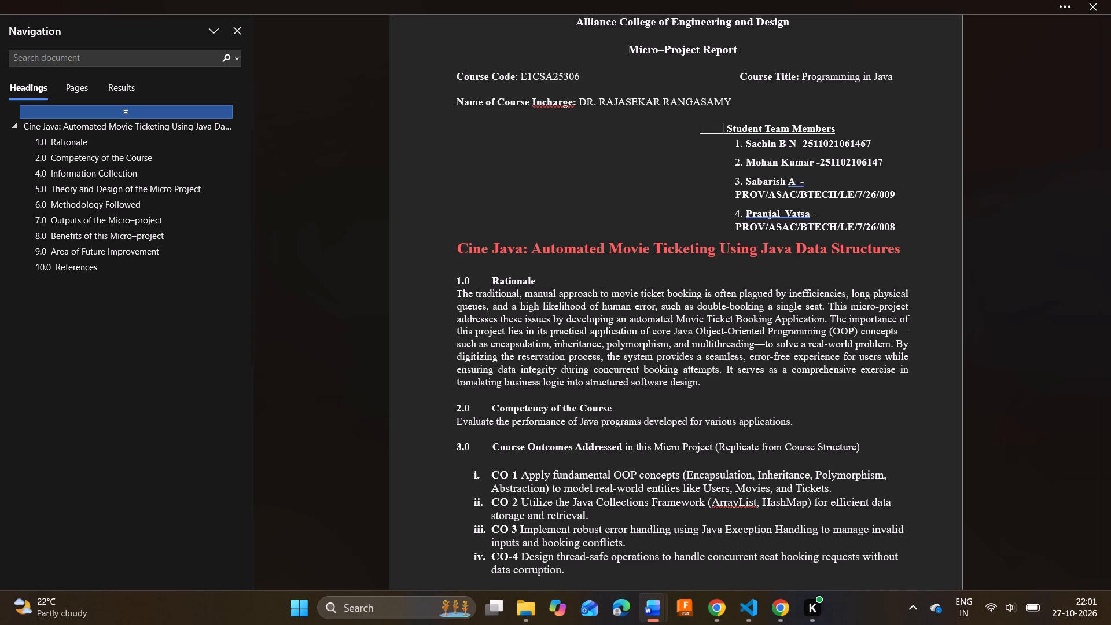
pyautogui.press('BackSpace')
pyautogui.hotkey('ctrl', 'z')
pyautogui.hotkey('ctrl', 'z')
# Increase the indent of the Student Team Members heading by one level to line it up with the member list.
pyautogui.moveTo(747, 128); pyautogui.dragTo(698, 128)
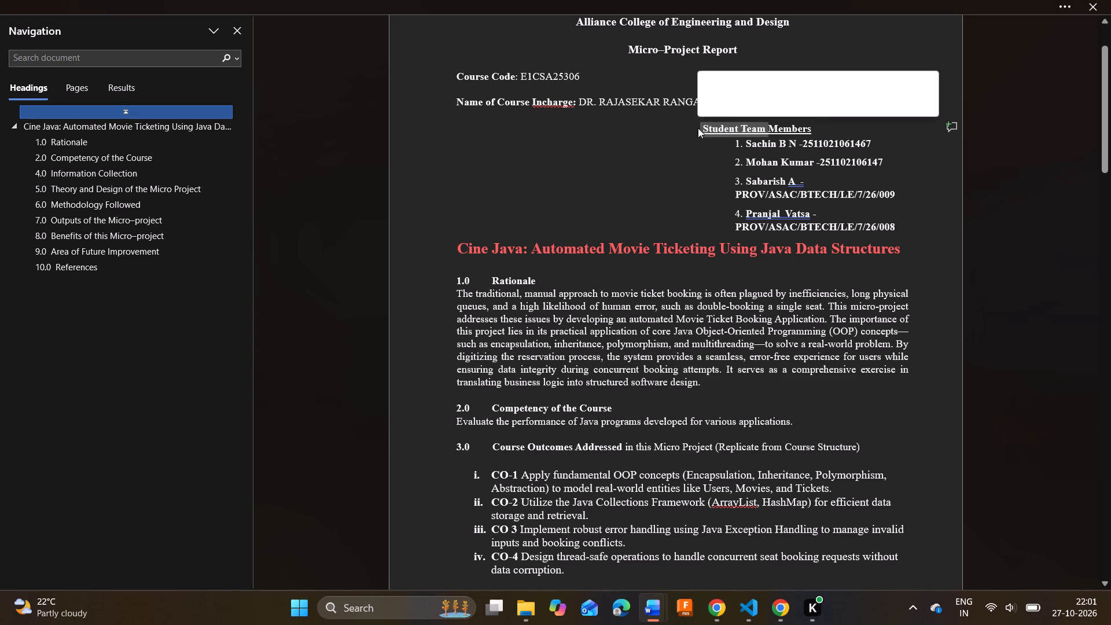
pyautogui.click(698, 128)
pyautogui.moveTo(698, 128); pyautogui.dragTo(823, 129)
pyautogui.click(389, 0)
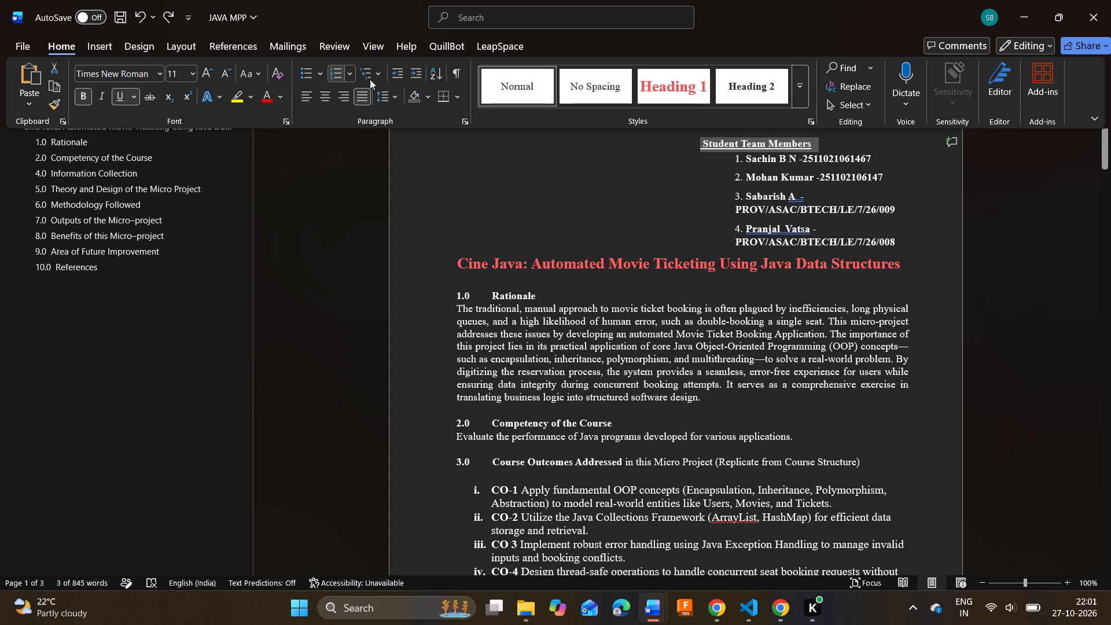
pyautogui.click(418, 69)
pyautogui.click(828, 334)
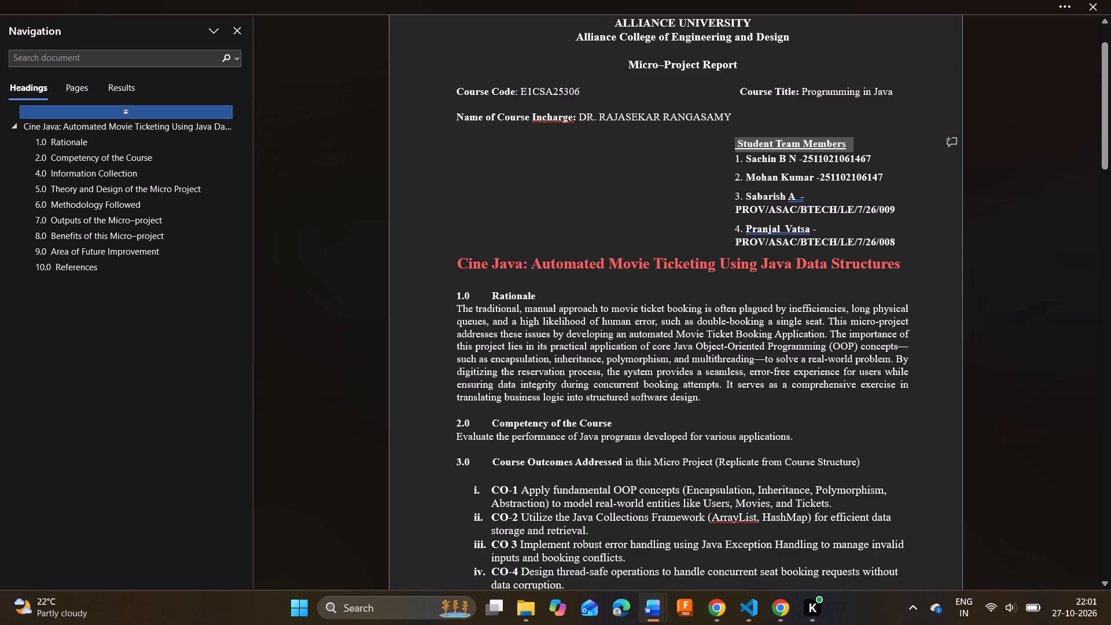
# Review the report's sections and page layout from the first page through the References.
pyautogui.scroll(-3, 828, 334)
pyautogui.scroll(6, 828, 334)
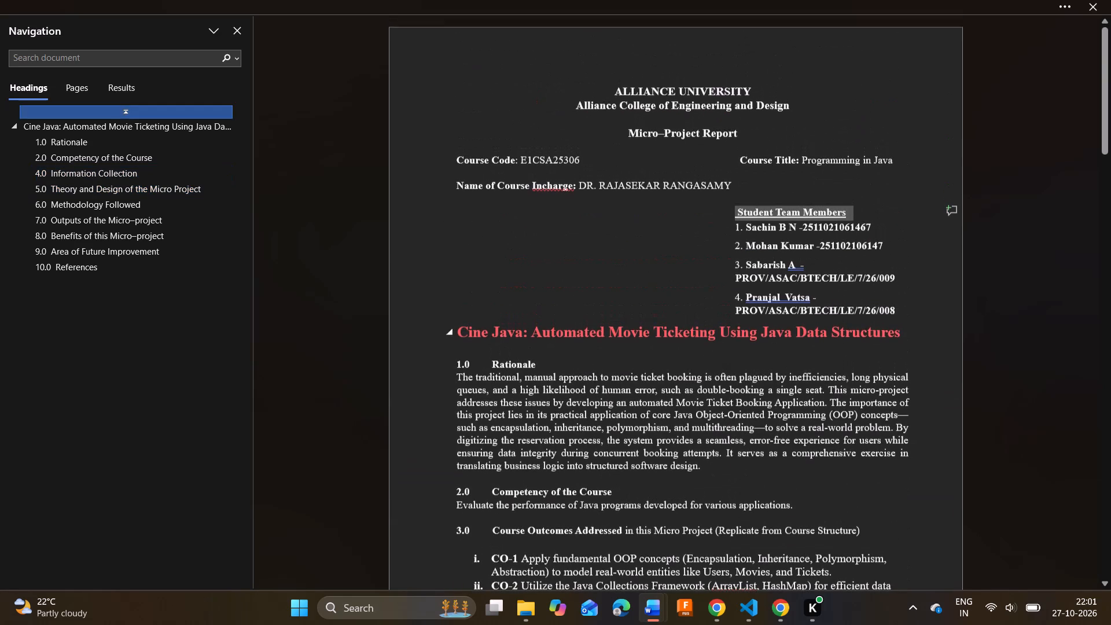
pyautogui.scroll(-3, 828, 334)
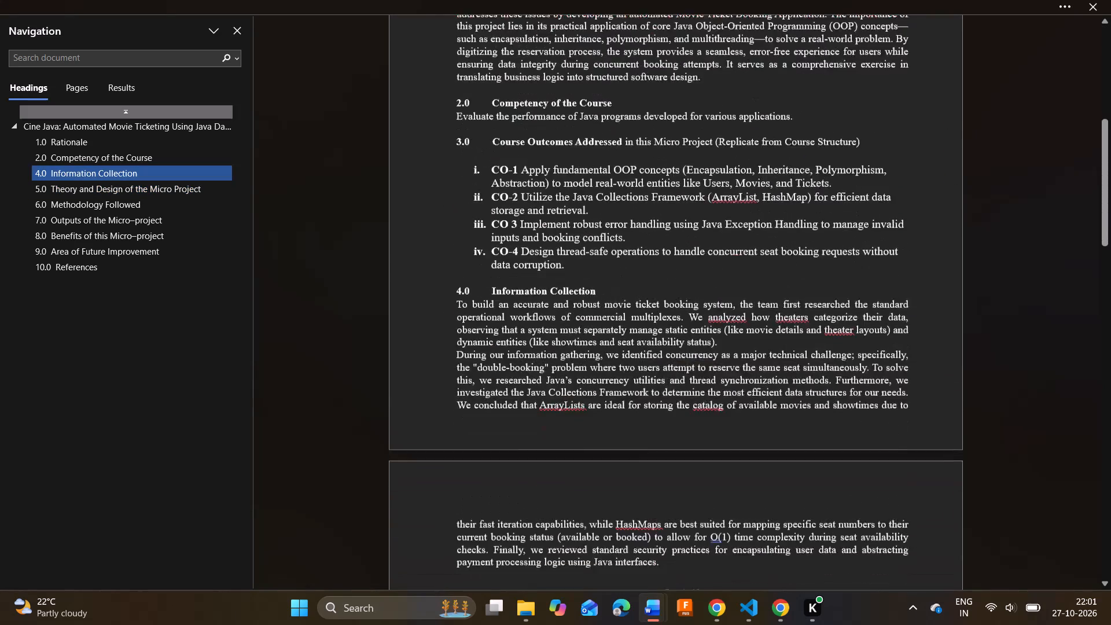
pyautogui.scroll(-11, 828, 334)
pyautogui.scroll(4, 828, 334)
pyautogui.scroll(-15, 828, 334)
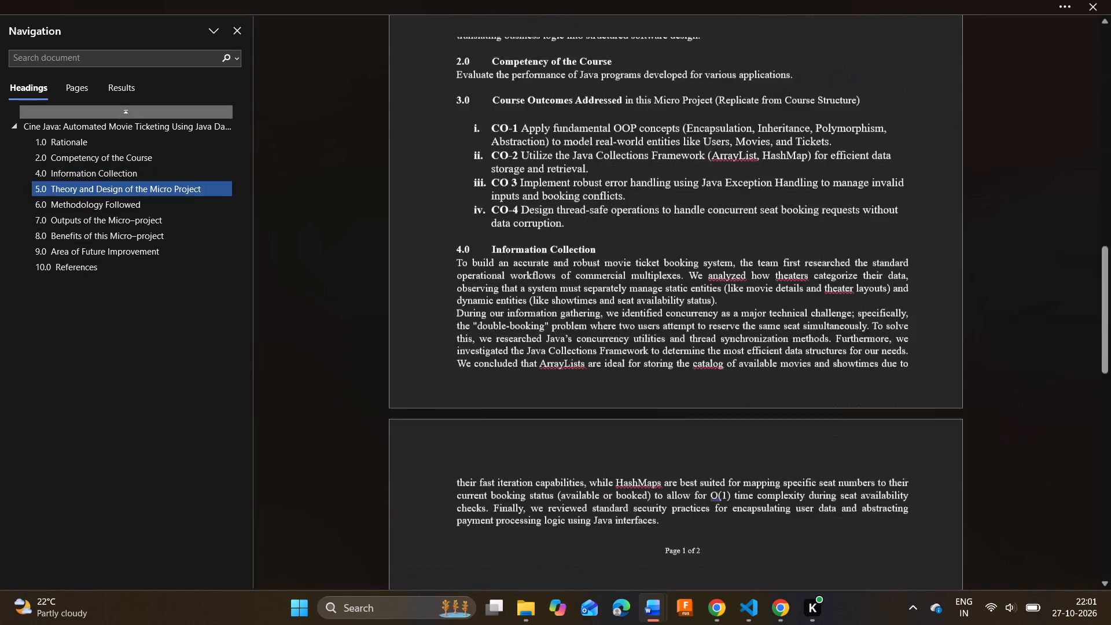
pyautogui.scroll(-19, 828, 334)
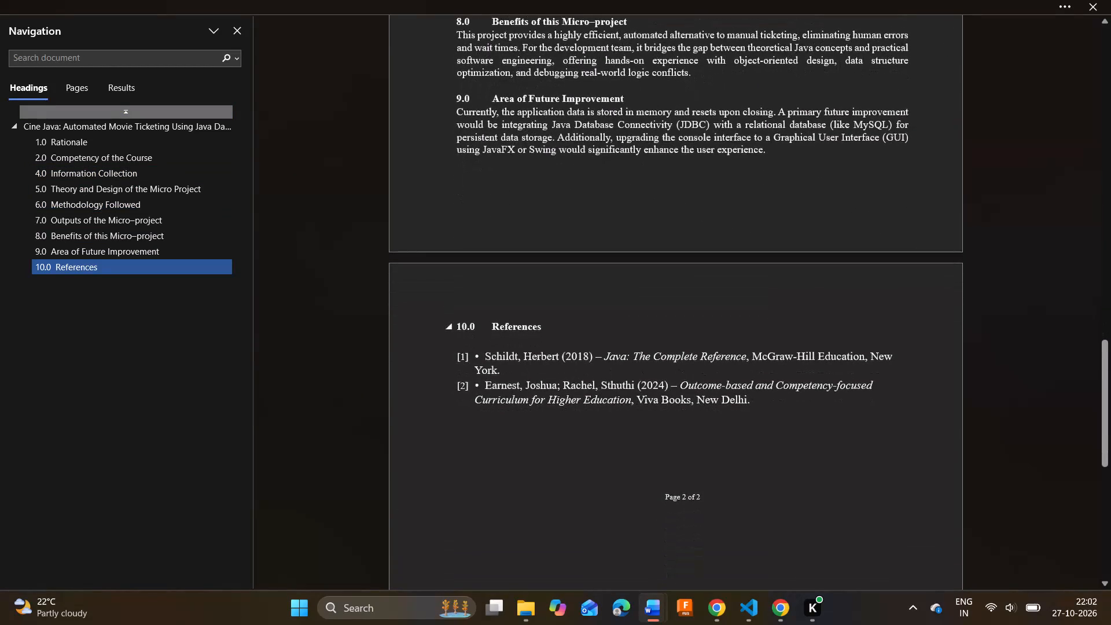
pyautogui.scroll(3, 828, 334)
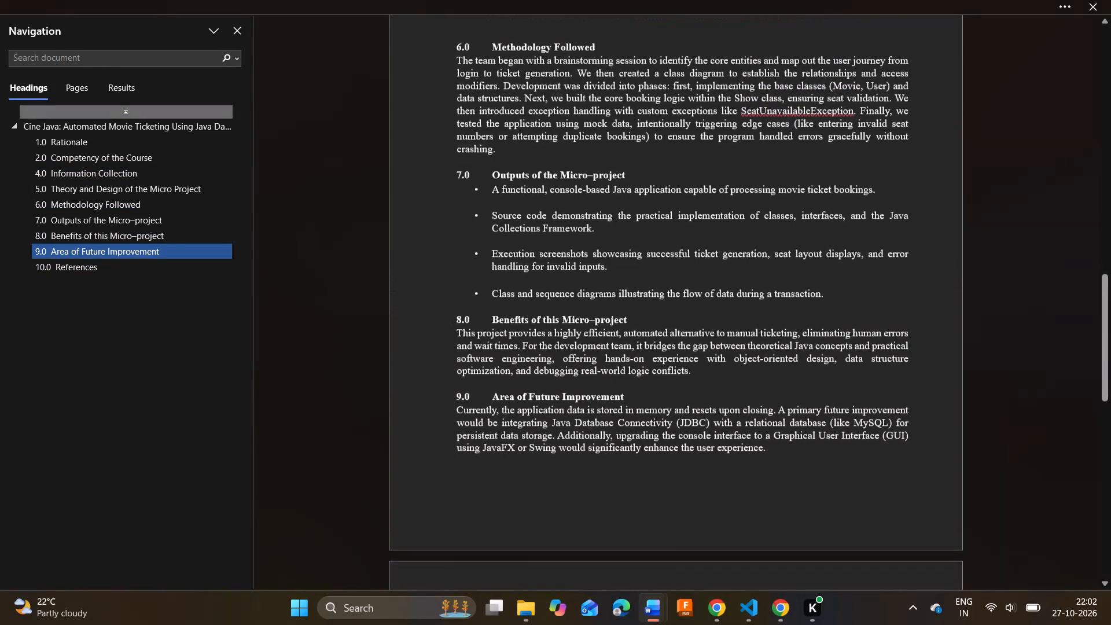
# Try to export the report as a PDF named JAVA MPP in the Downloads folder, replacing the existing file.
pyautogui.scroll(4, 828, 334)
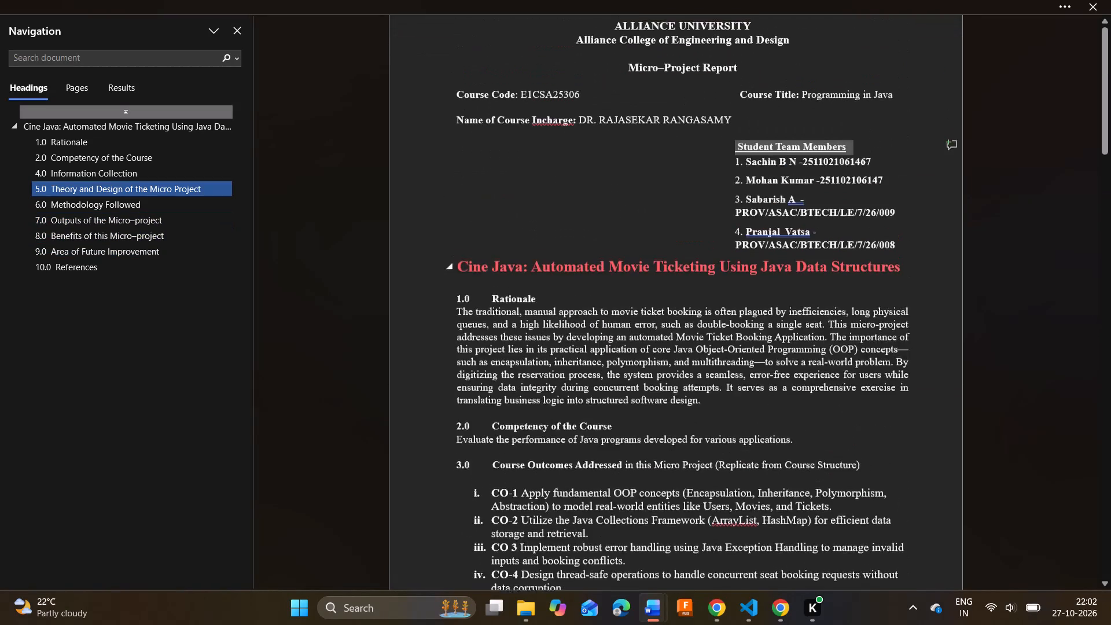
pyautogui.scroll(1, 828, 334)
pyautogui.click(252, 0)
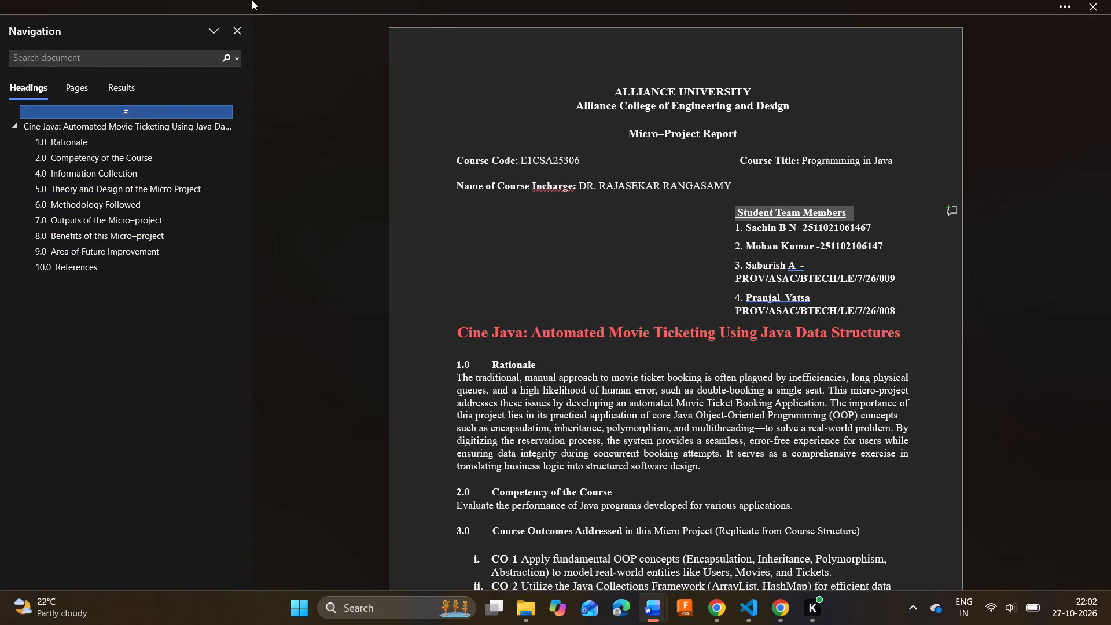
pyautogui.click(31, 47)
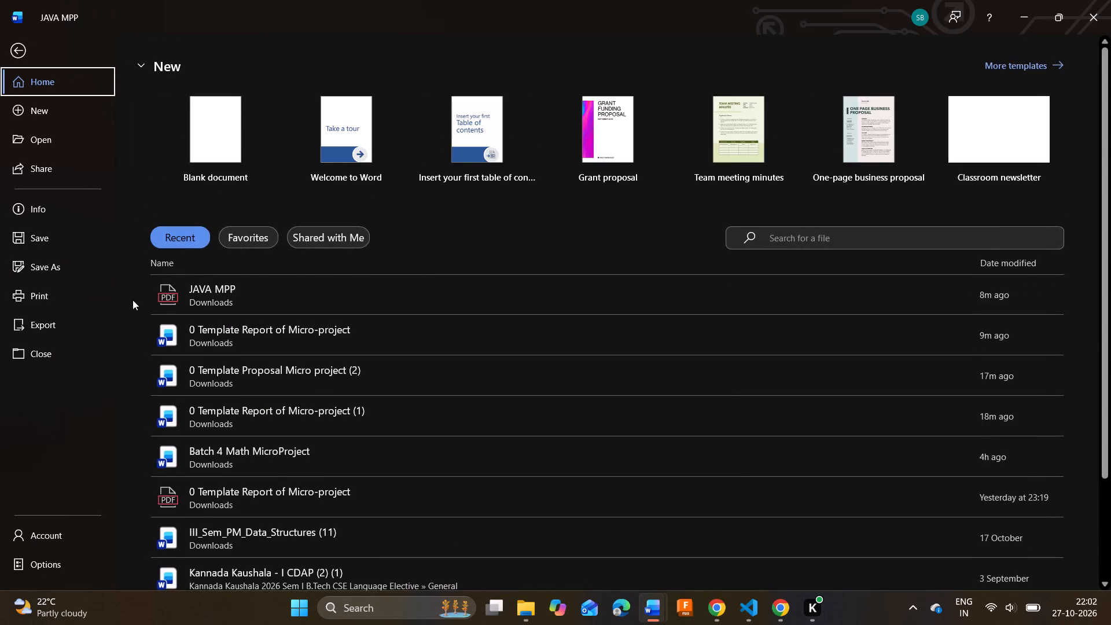
pyautogui.scroll(-5, 133, 300)
pyautogui.click(61, 322)
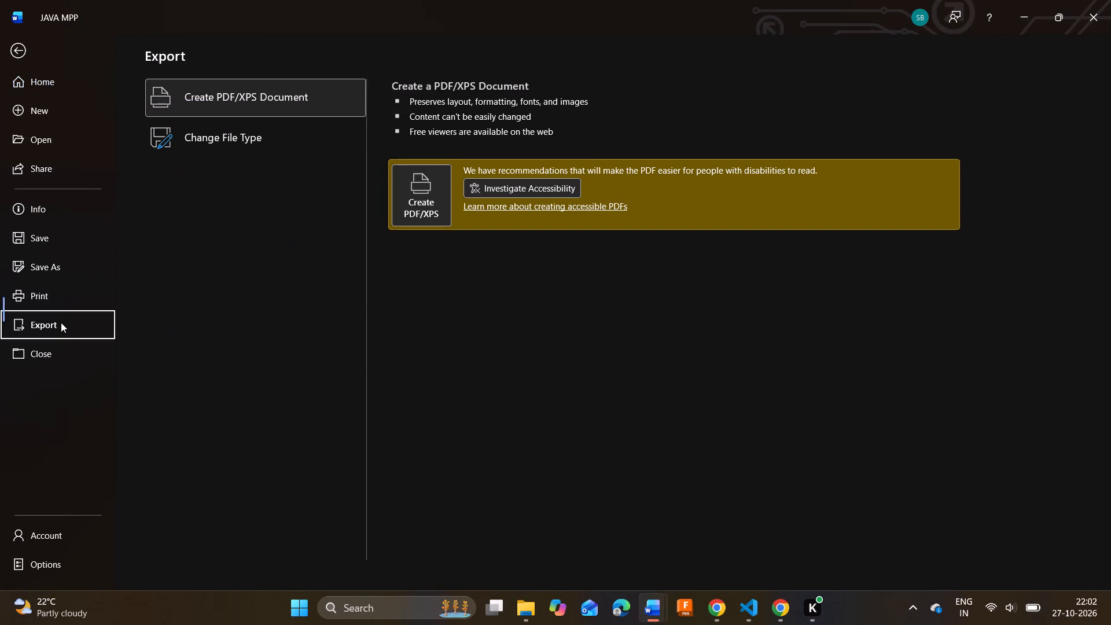
pyautogui.click(431, 193)
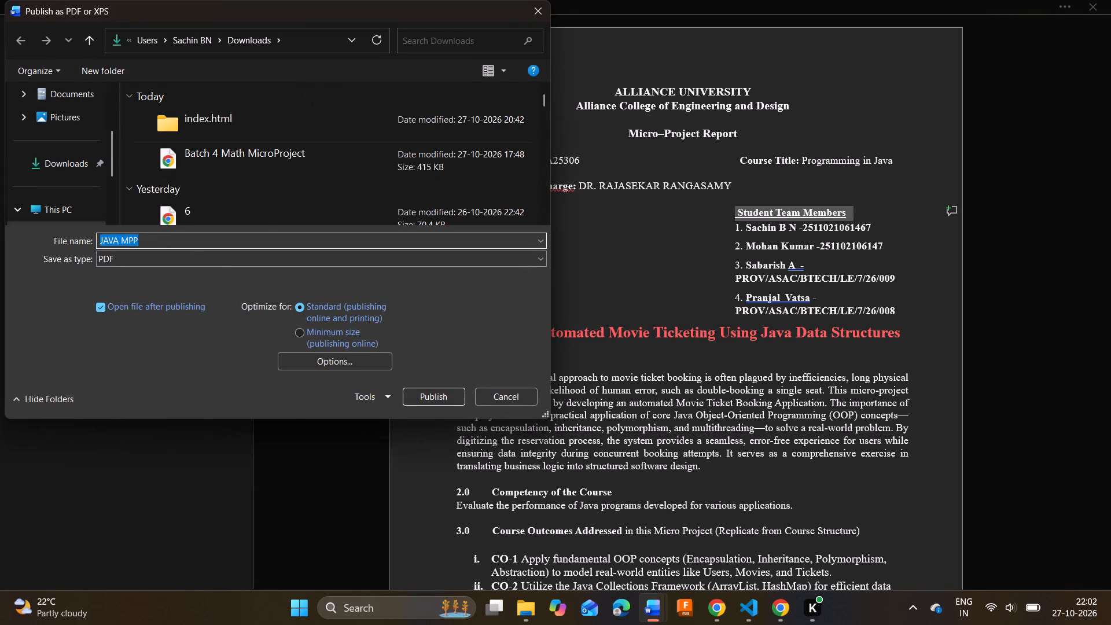
pyautogui.click(442, 406)
pyautogui.click(432, 388)
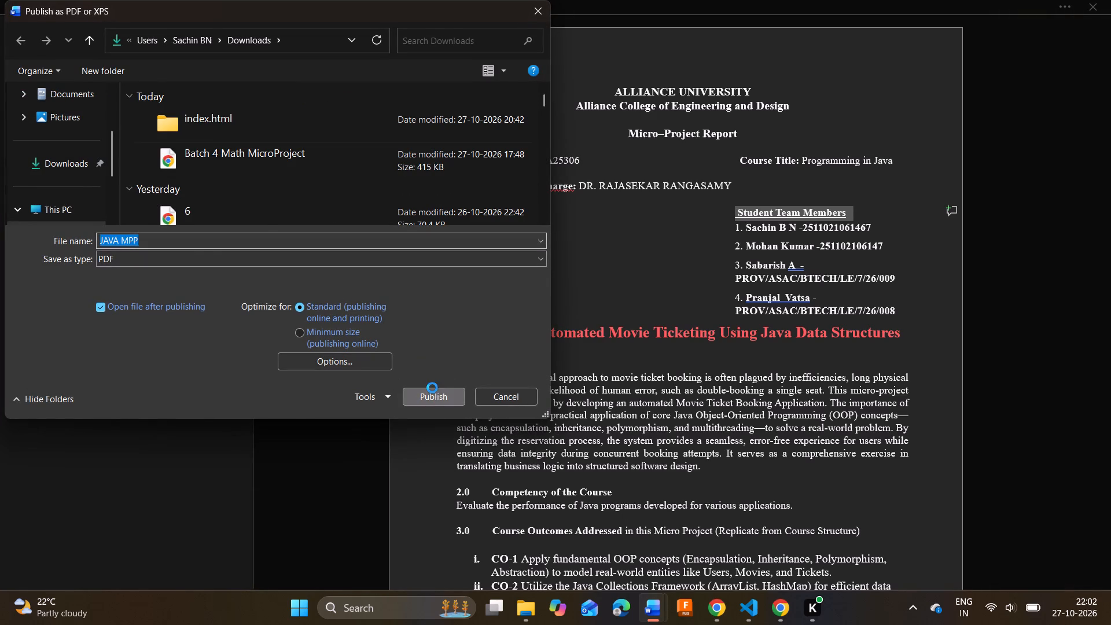
pyautogui.click(579, 302)
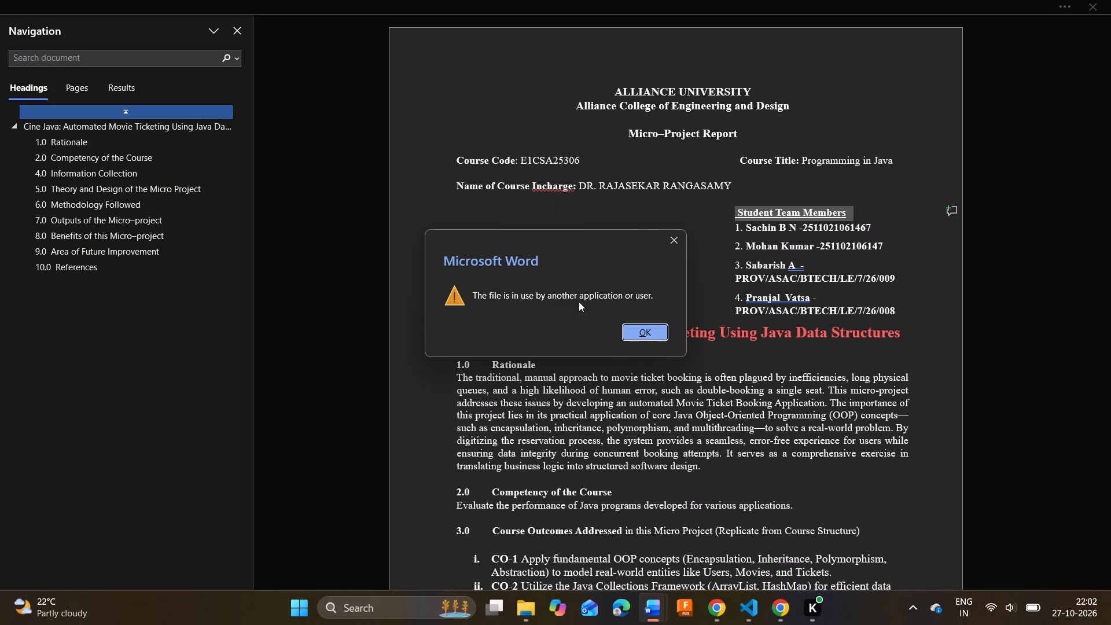
pyautogui.click(633, 334)
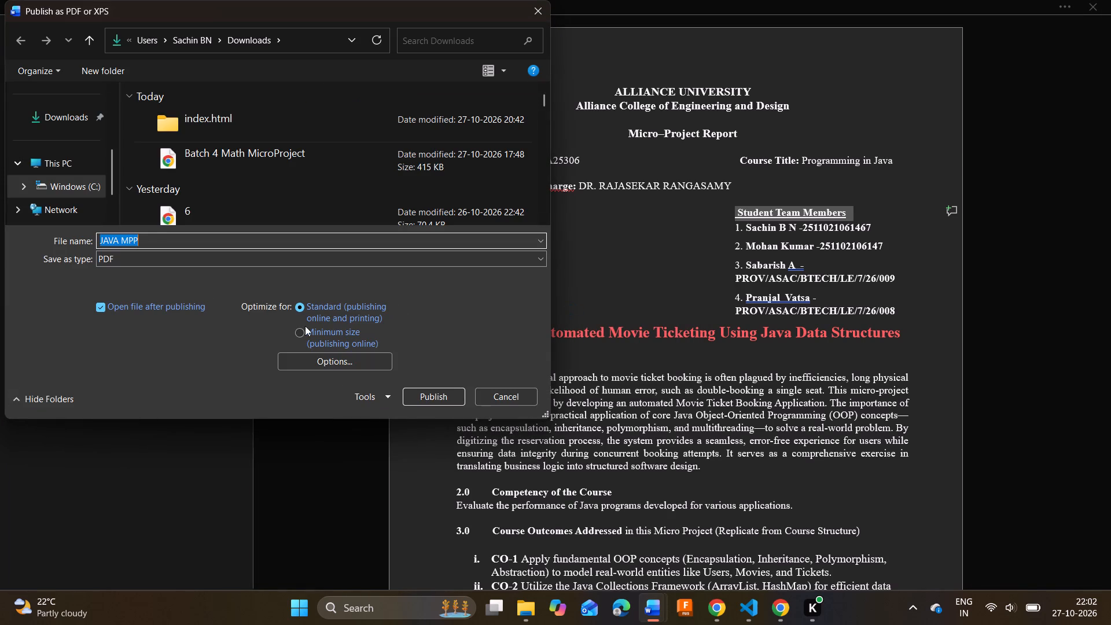
# Publish the PDF under the name mpp1 in the Downloads folder.
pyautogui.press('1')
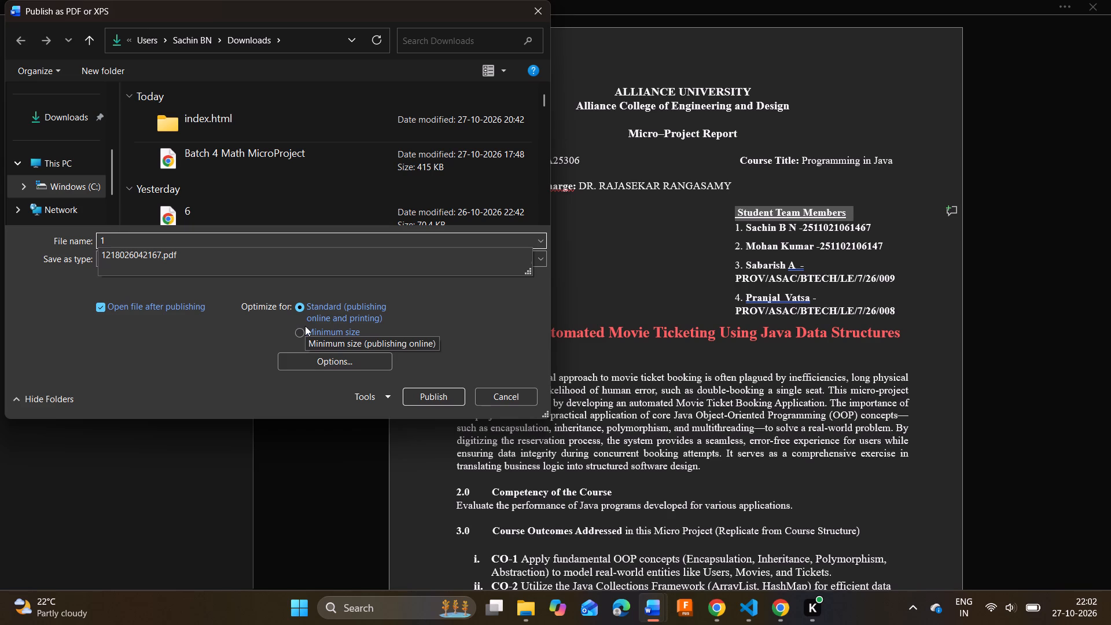
pyautogui.press('BackSpace')
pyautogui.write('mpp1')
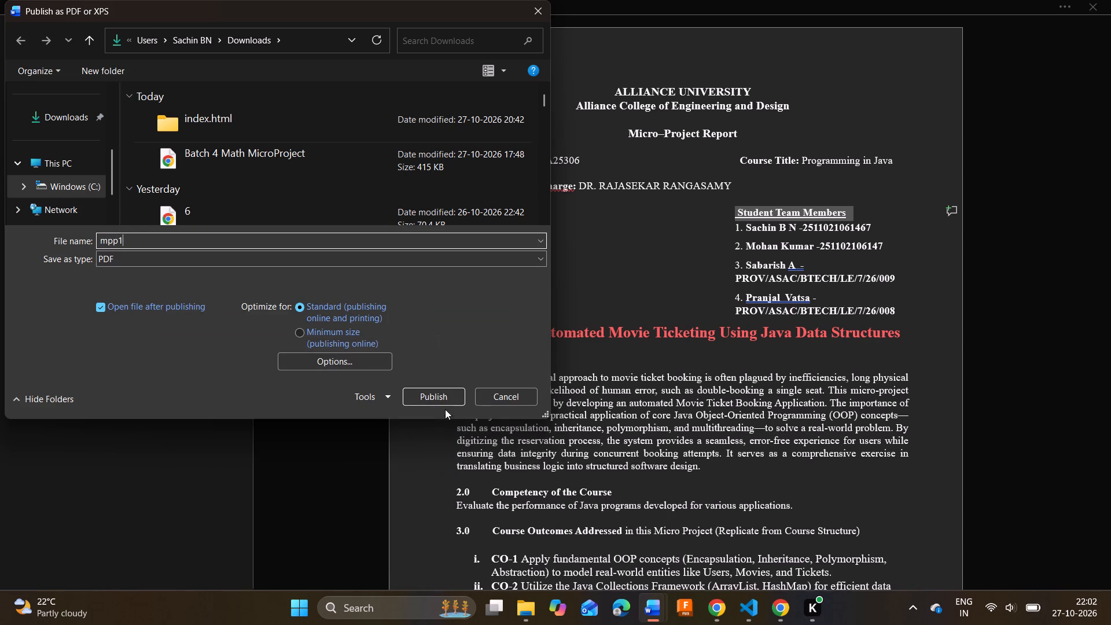
pyautogui.click(440, 401)
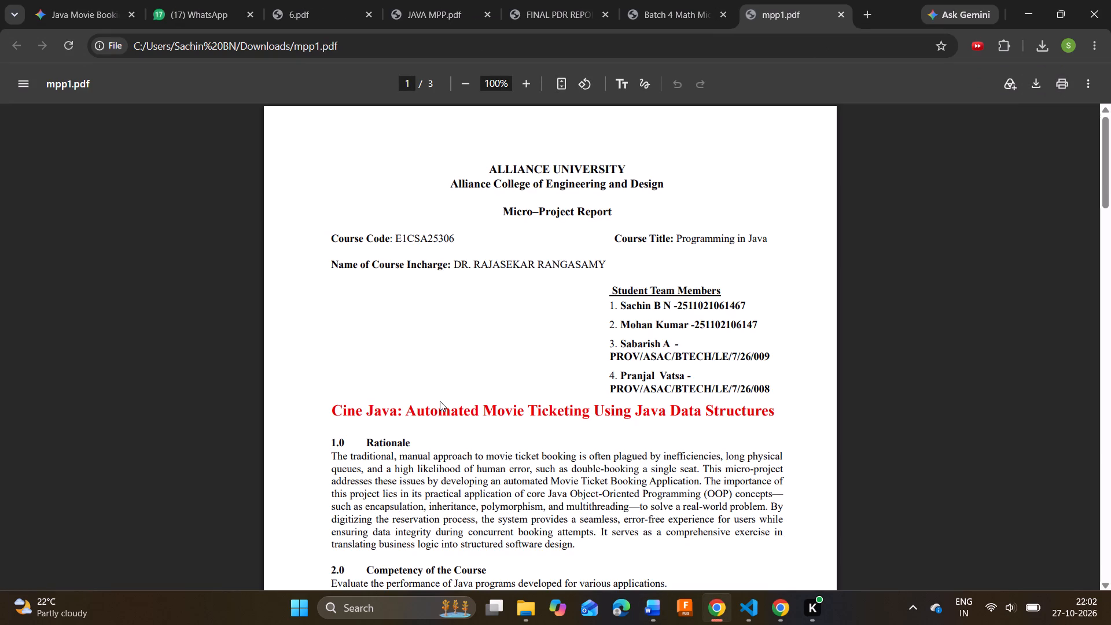
# Switch back to the JAVA MPP document in Word and remove the bold formatting from all four student team member entries.
pyautogui.rightClick(440, 401)
pyautogui.click(764, 384)
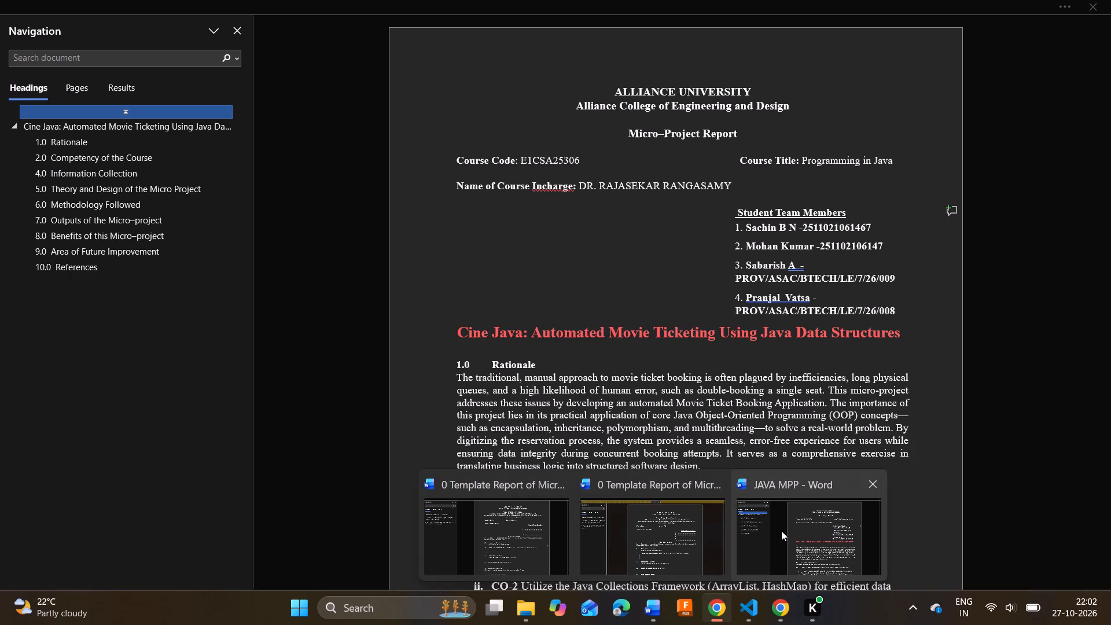
pyautogui.click(781, 531)
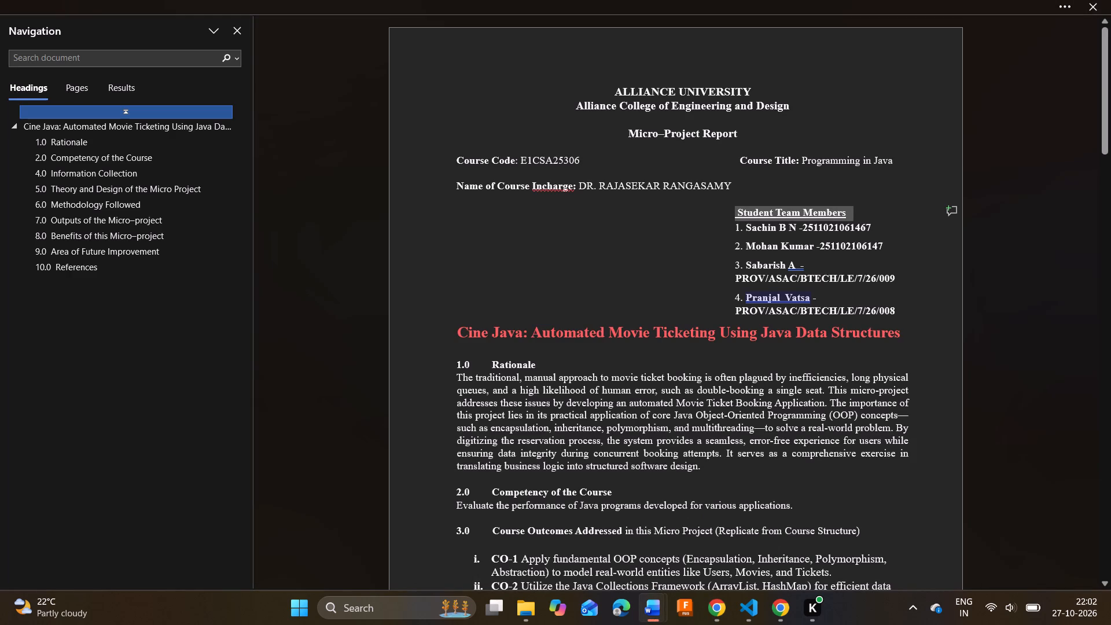
pyautogui.moveTo(735, 230); pyautogui.dragTo(897, 317)
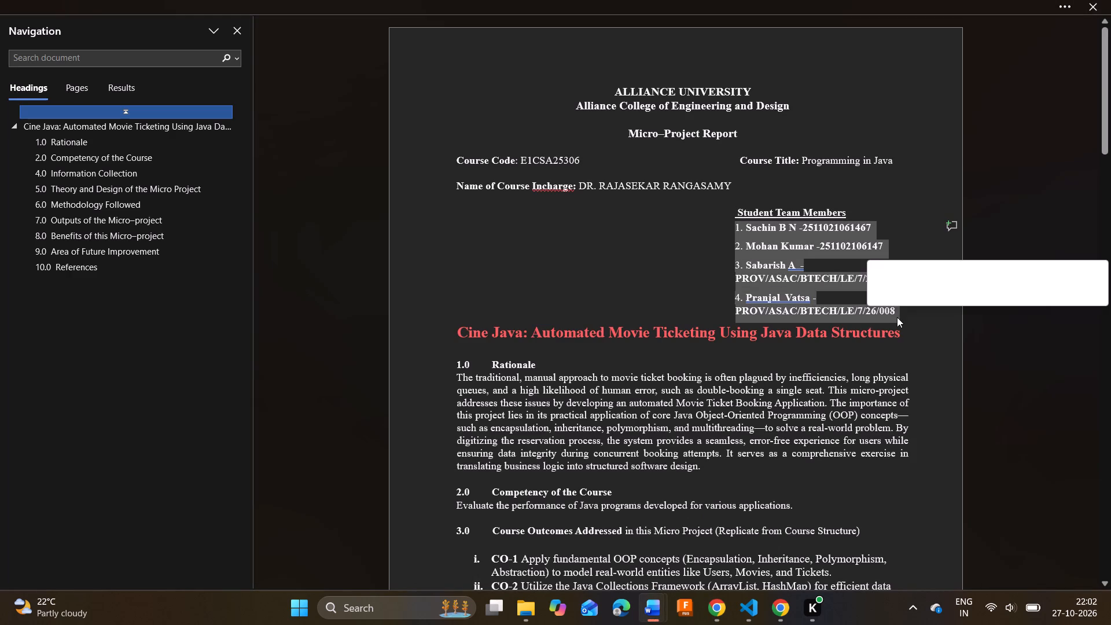
pyautogui.click(885, 296)
pyautogui.click(885, 296)
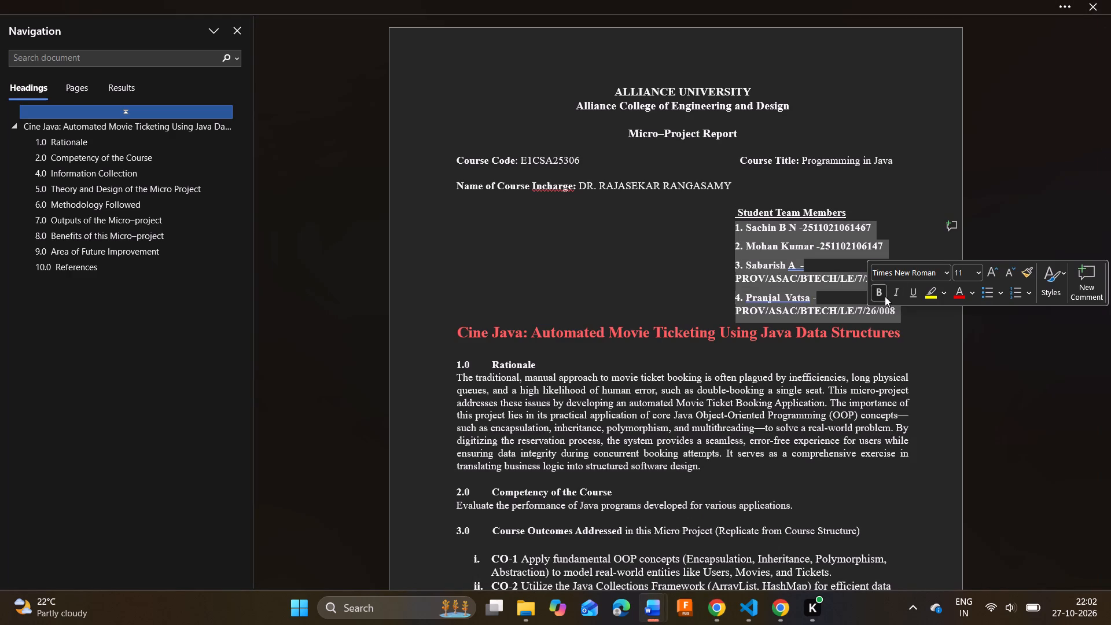
pyautogui.click(929, 402)
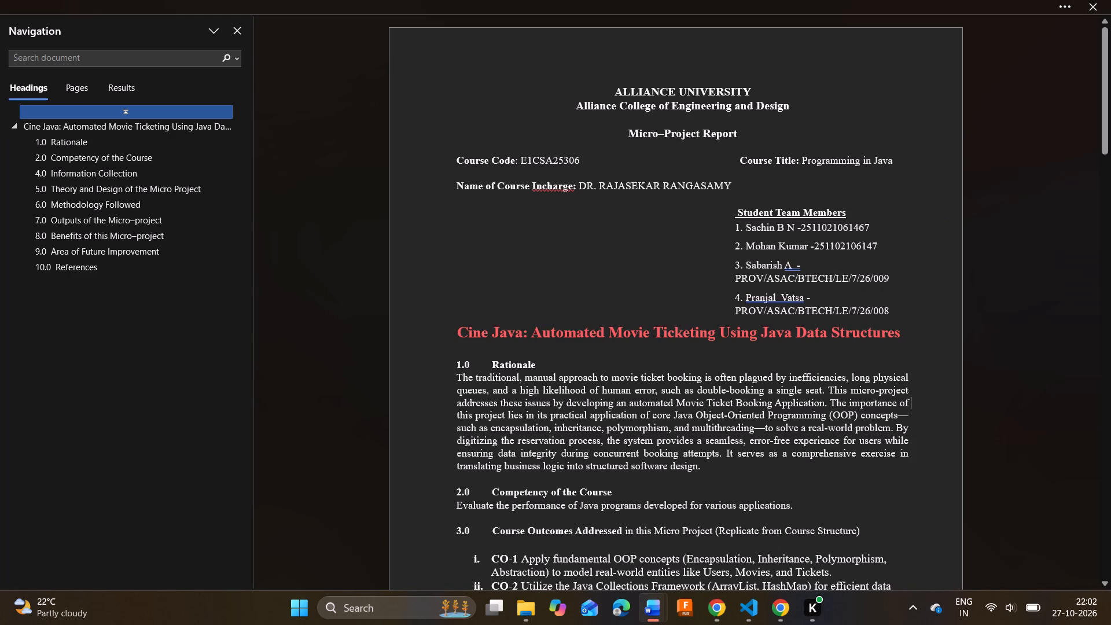
# Export the report as a PDF named 1 in the Downloads folder, keeping the existing JAVA MPP PDF.
pyautogui.click(306, 0)
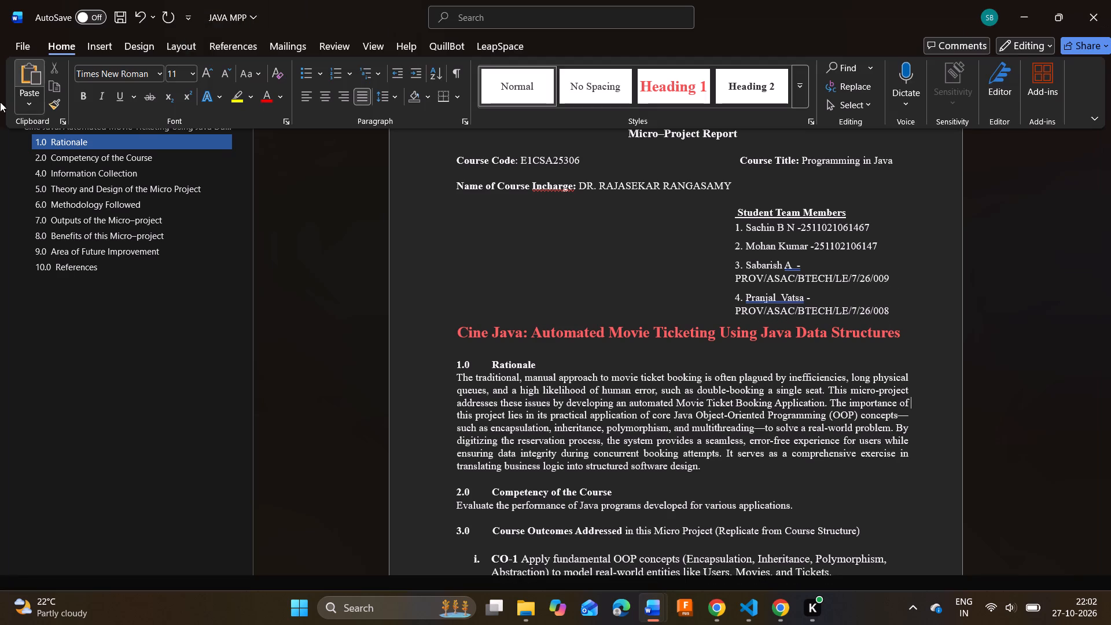
pyautogui.click(20, 36)
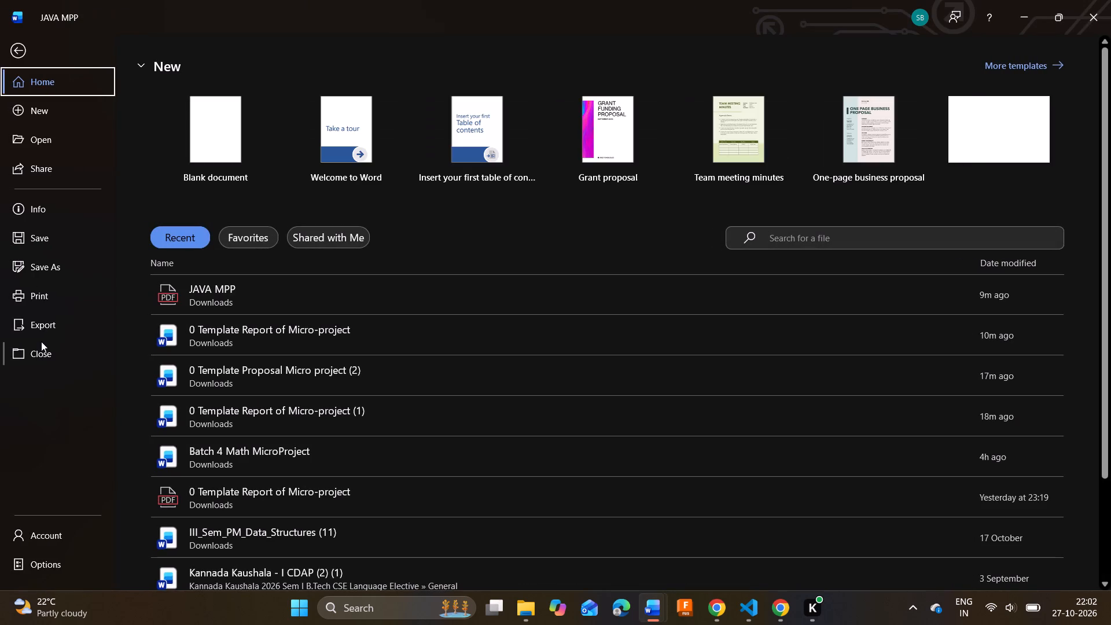
pyautogui.click(43, 325)
pyautogui.click(398, 215)
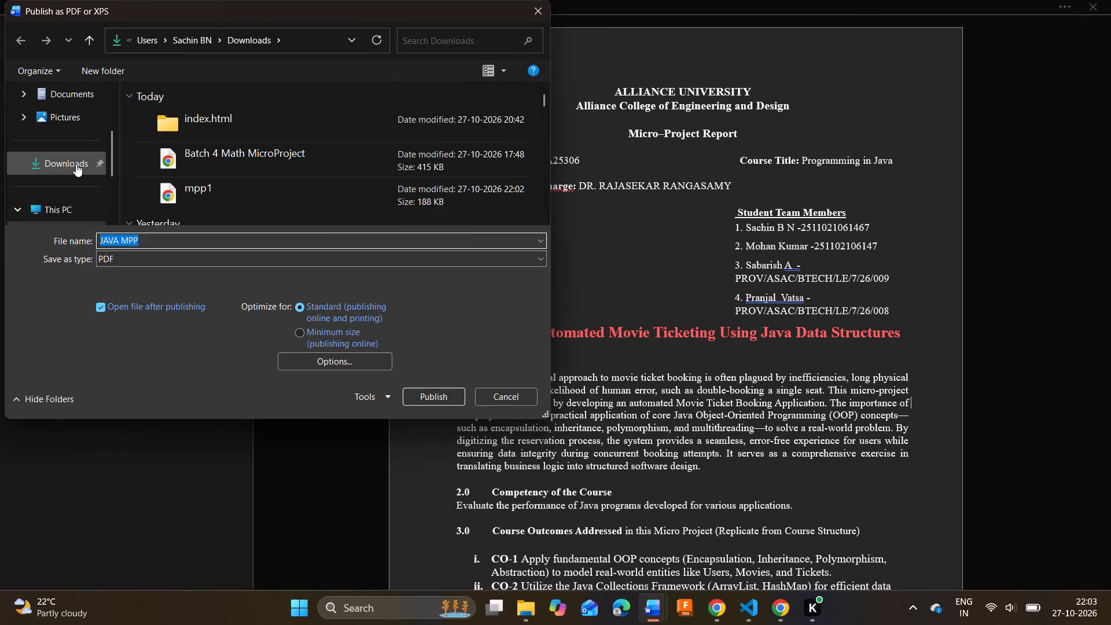
pyautogui.click(76, 164)
pyautogui.click(449, 389)
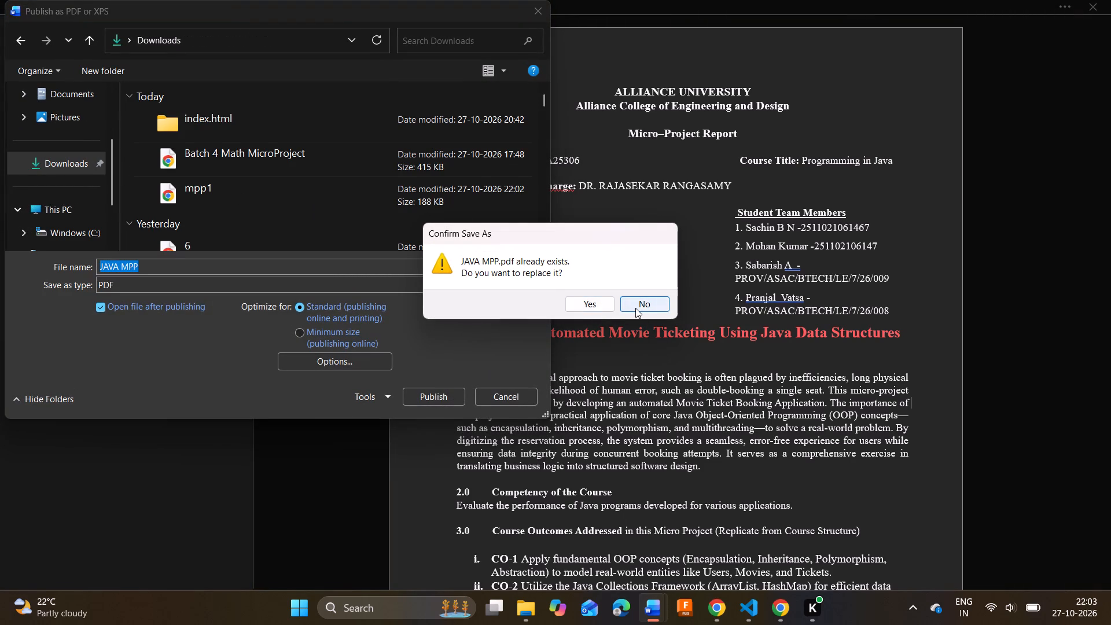
pyautogui.click(635, 308)
pyautogui.click(275, 263)
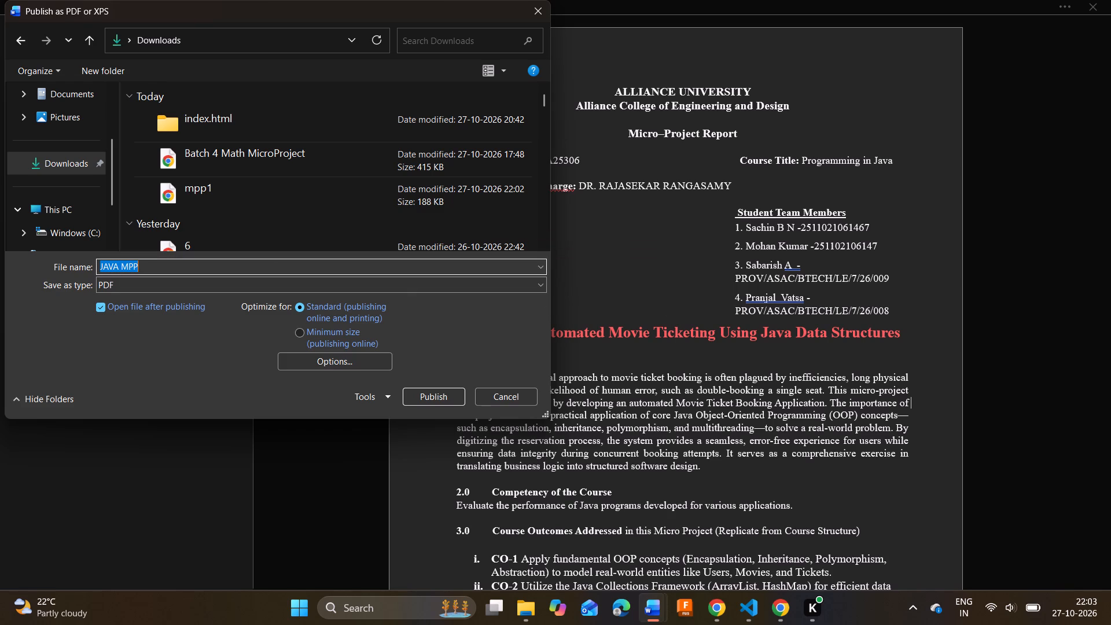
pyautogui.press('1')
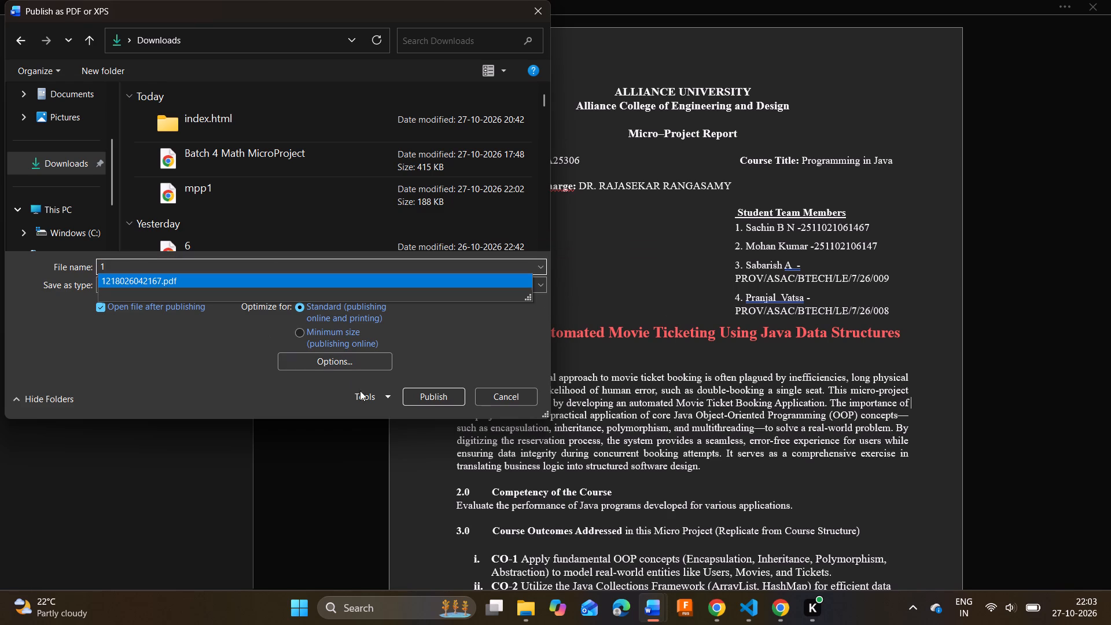
pyautogui.click(441, 396)
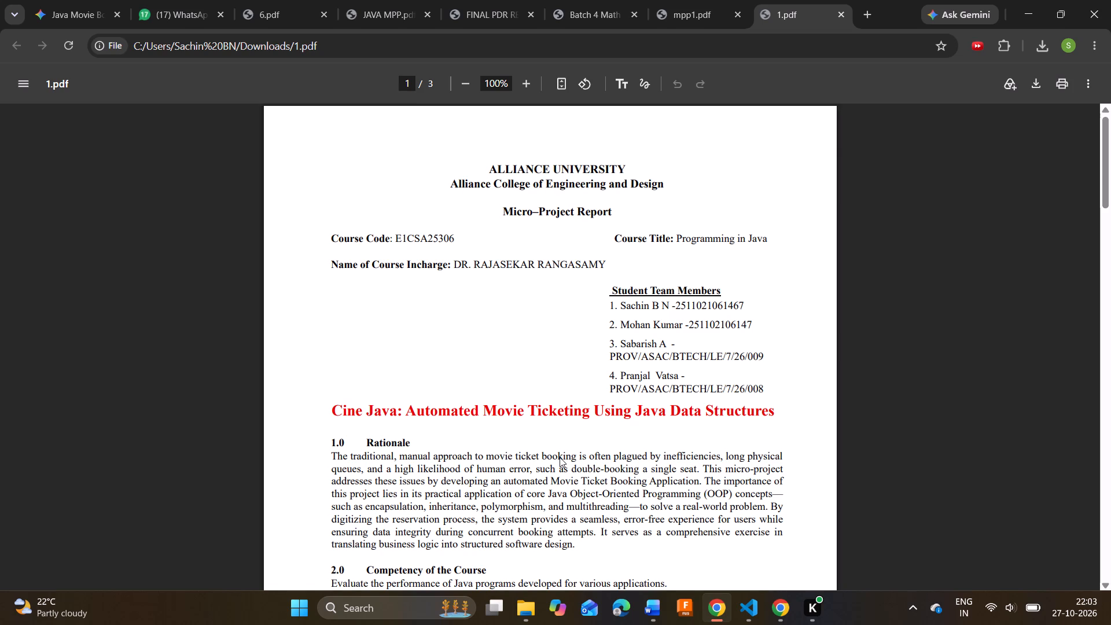
# Examine the exported PDF in Chrome from the first page through the References, checking page breaks and the page number lines.
pyautogui.scroll(-8, 560, 457)
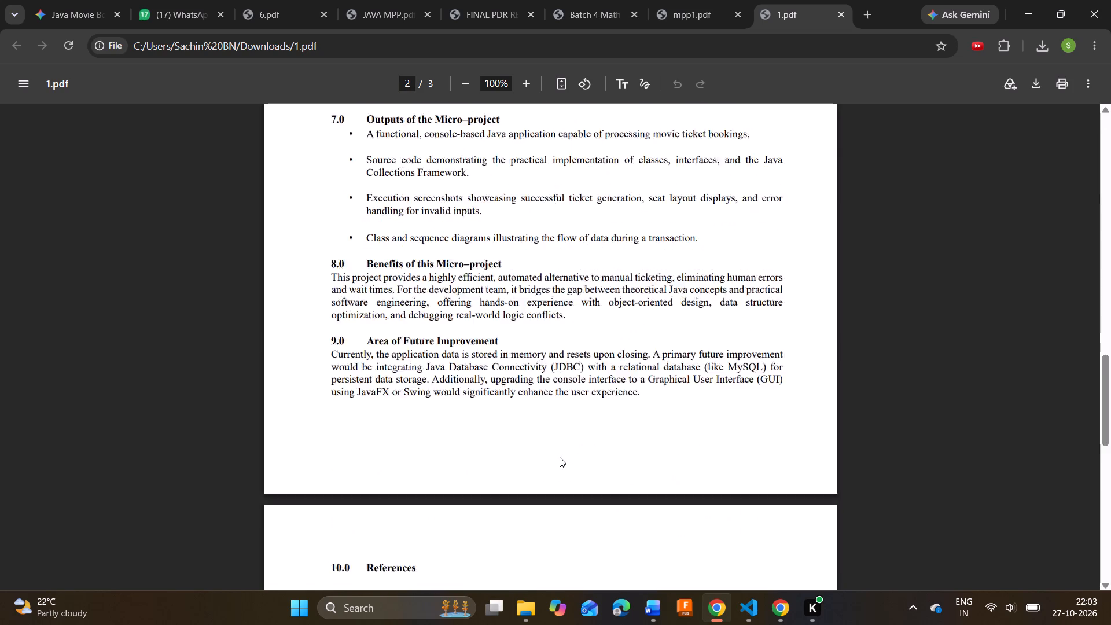
pyautogui.scroll(-2, 560, 457)
pyautogui.scroll(2, 560, 457)
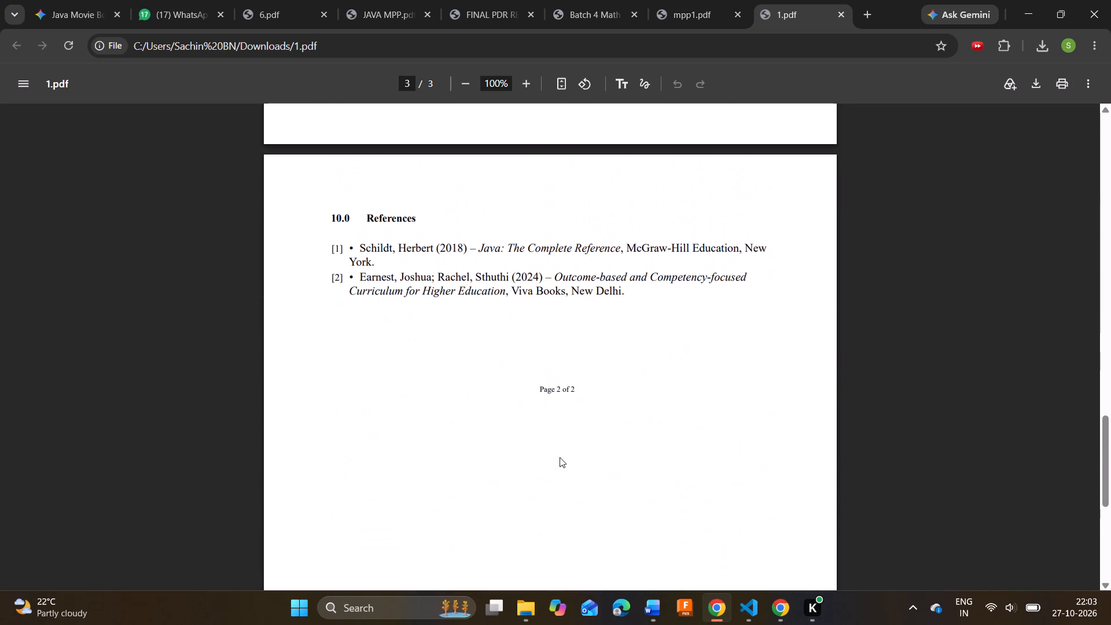
pyautogui.scroll(5, 560, 457)
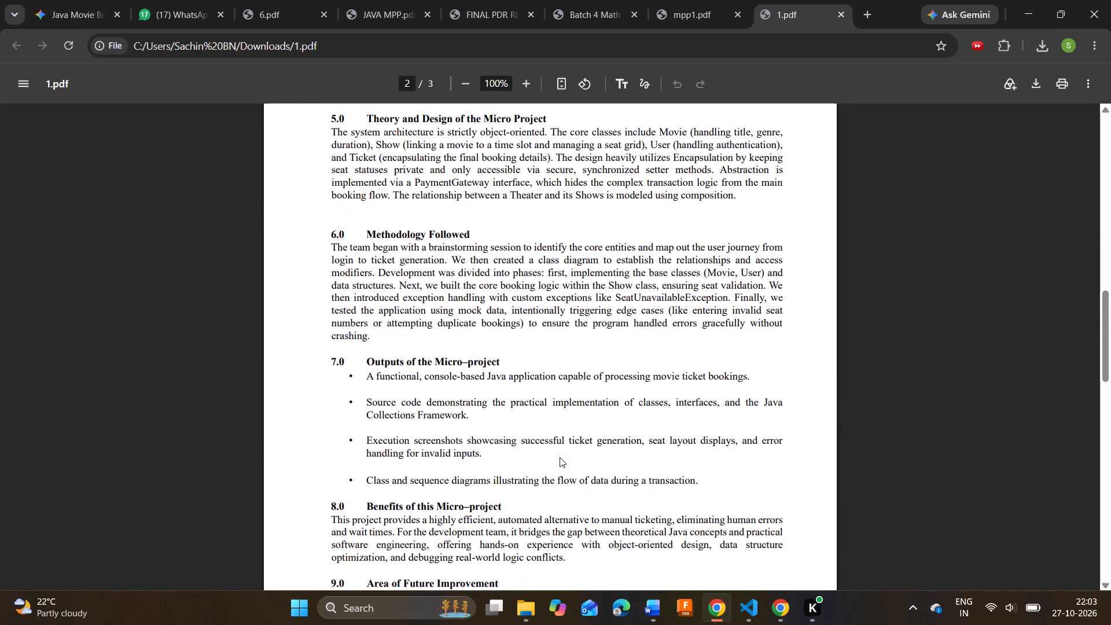
pyautogui.scroll(2, 560, 457)
pyautogui.scroll(-3, 560, 457)
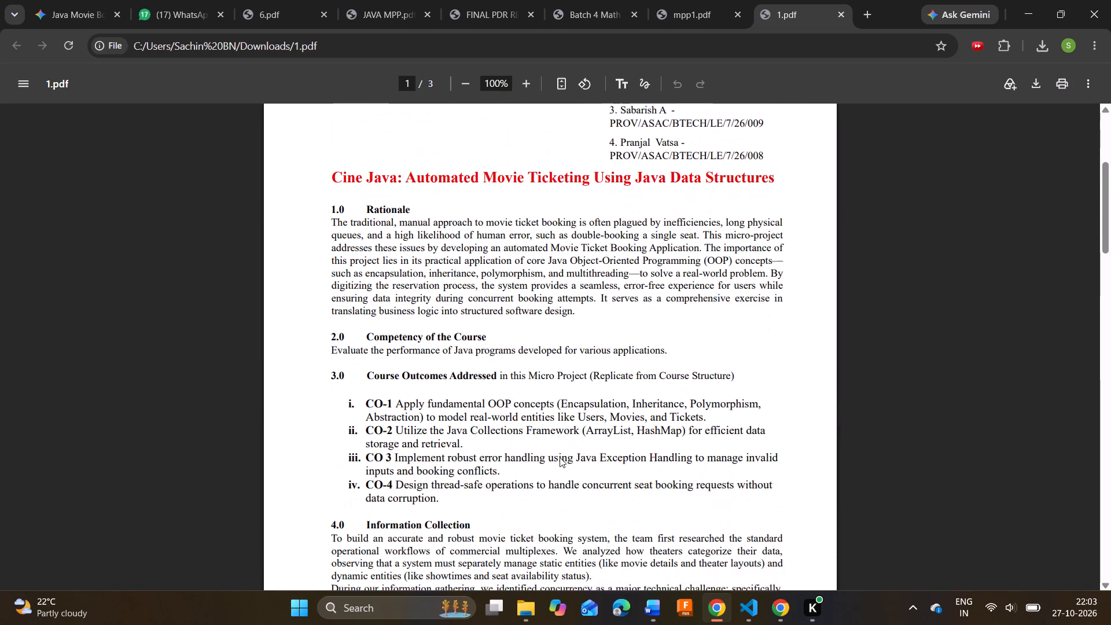
pyautogui.scroll(-3, 560, 457)
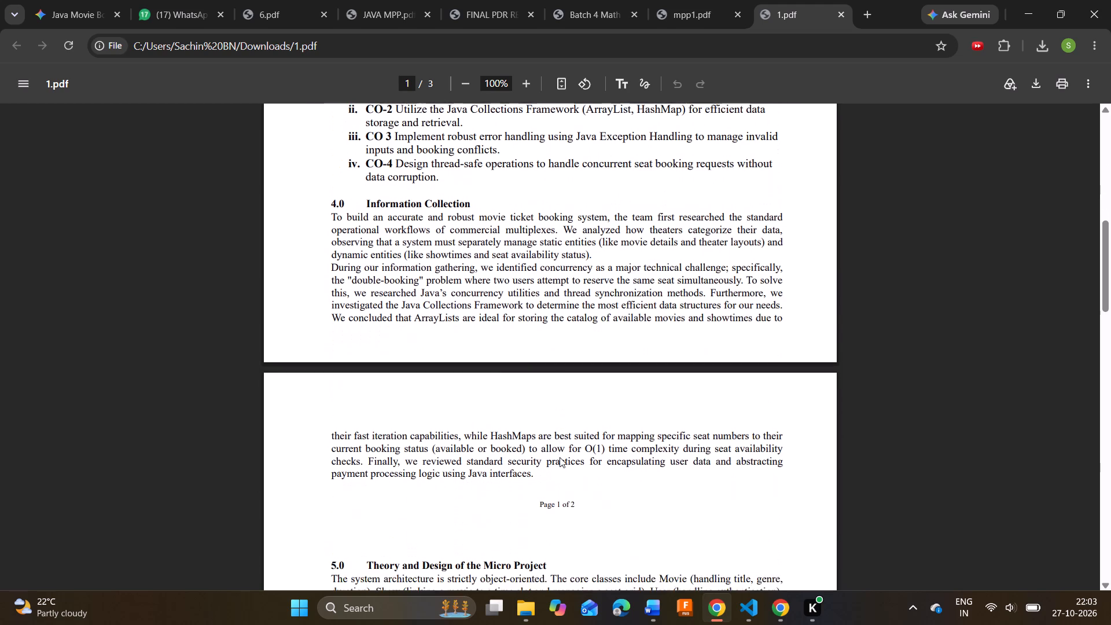
pyautogui.scroll(-2, 560, 457)
pyautogui.scroll(1, 560, 457)
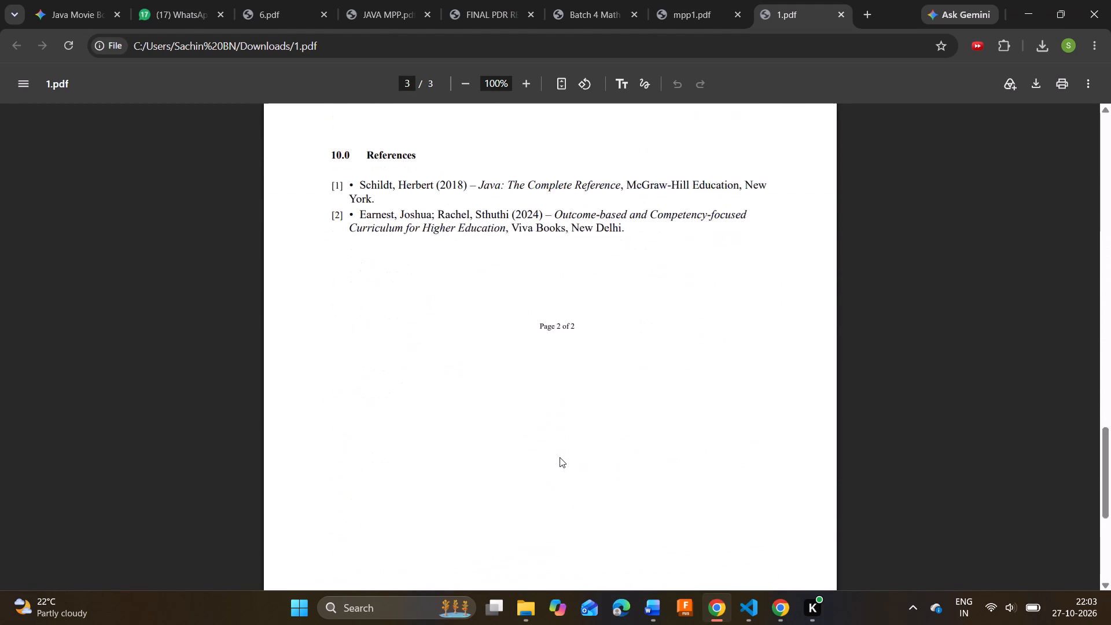
pyautogui.scroll(3, 560, 457)
pyautogui.scroll(-1, 560, 457)
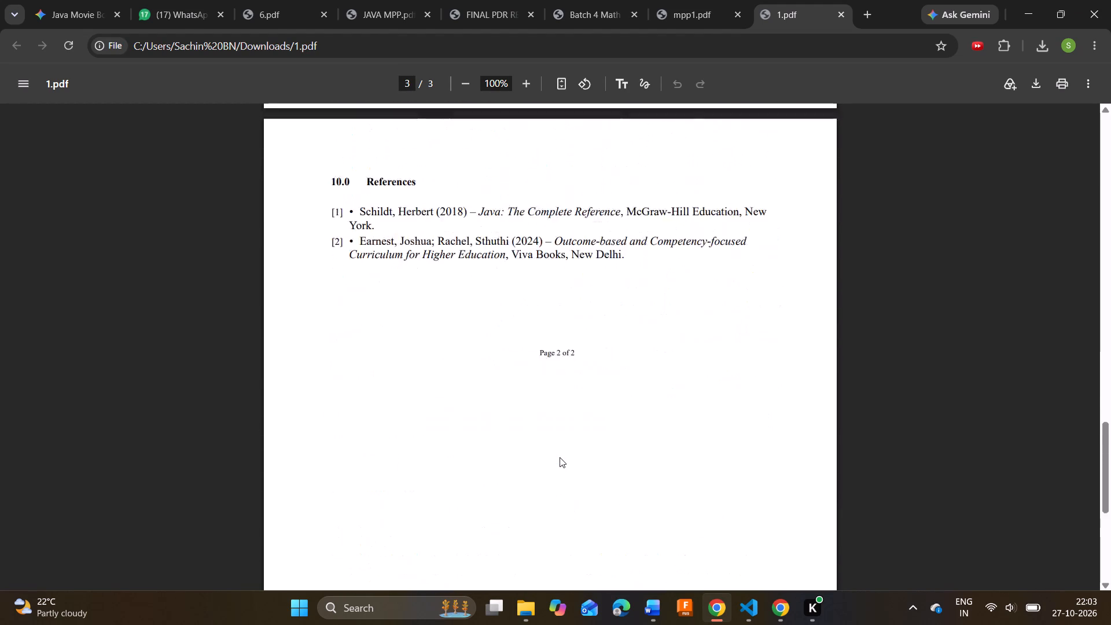
pyautogui.scroll(3, 560, 457)
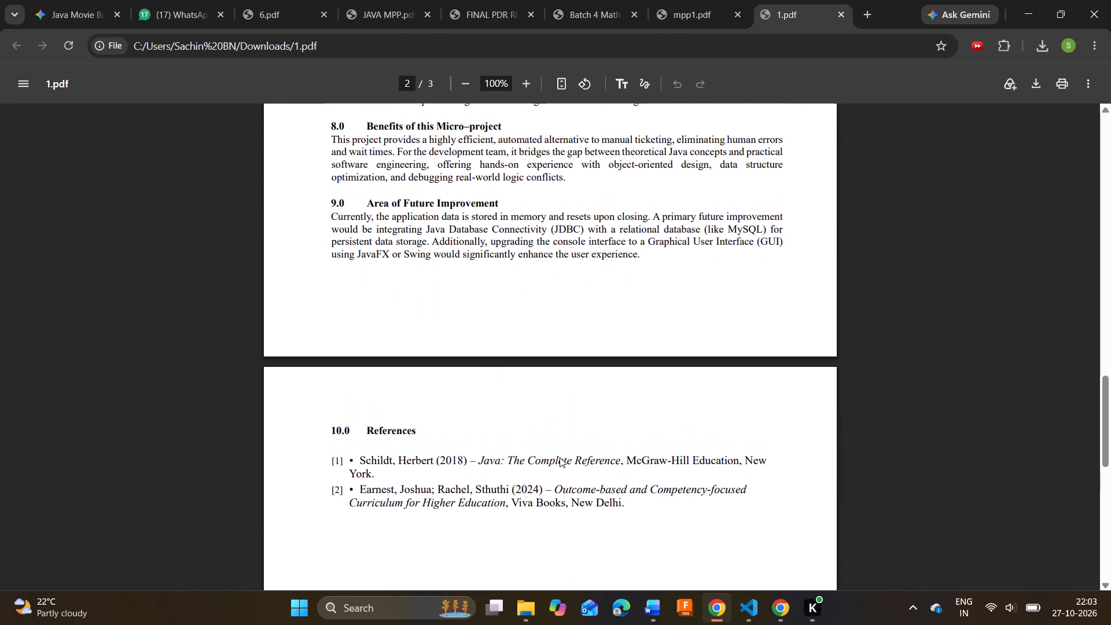
pyautogui.scroll(3, 560, 457)
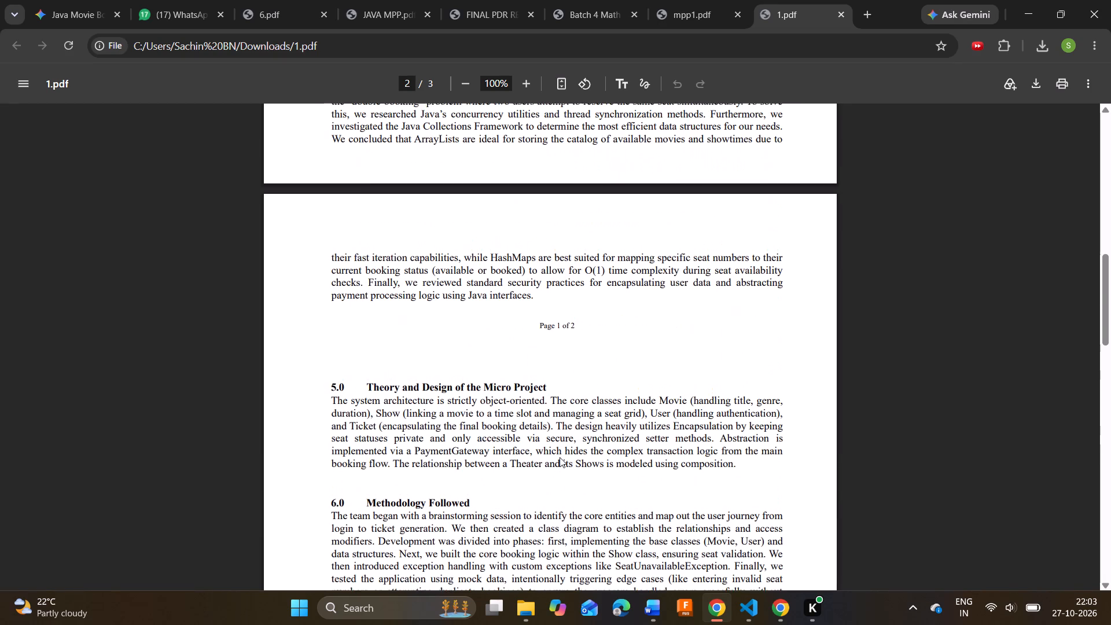
pyautogui.scroll(2, 560, 457)
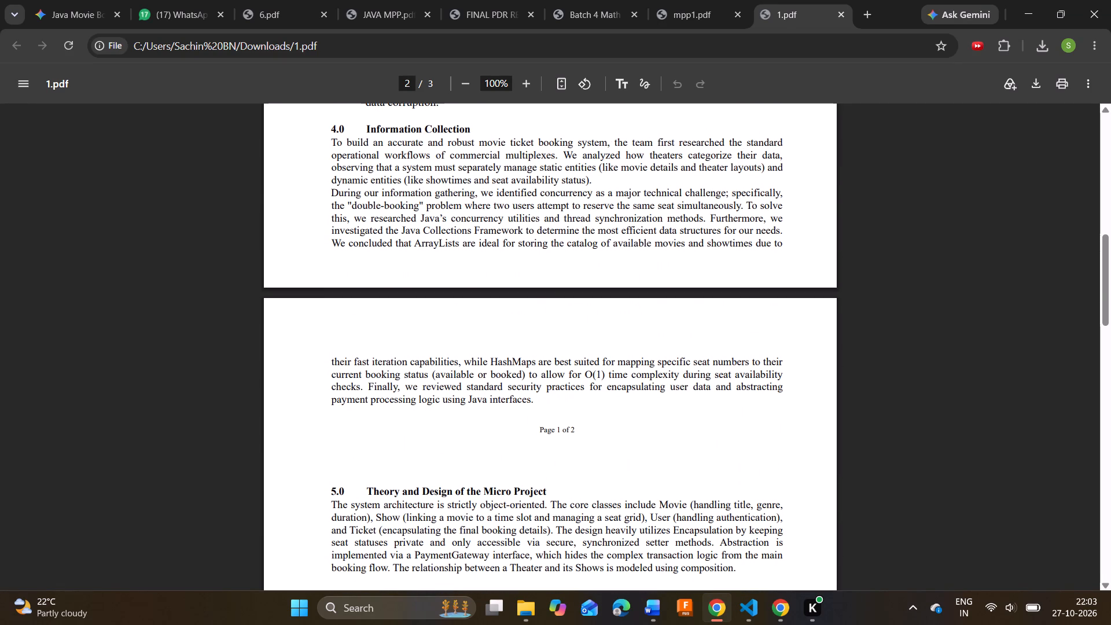
pyautogui.moveTo(541, 432); pyautogui.dragTo(592, 429)
pyautogui.click(680, 509)
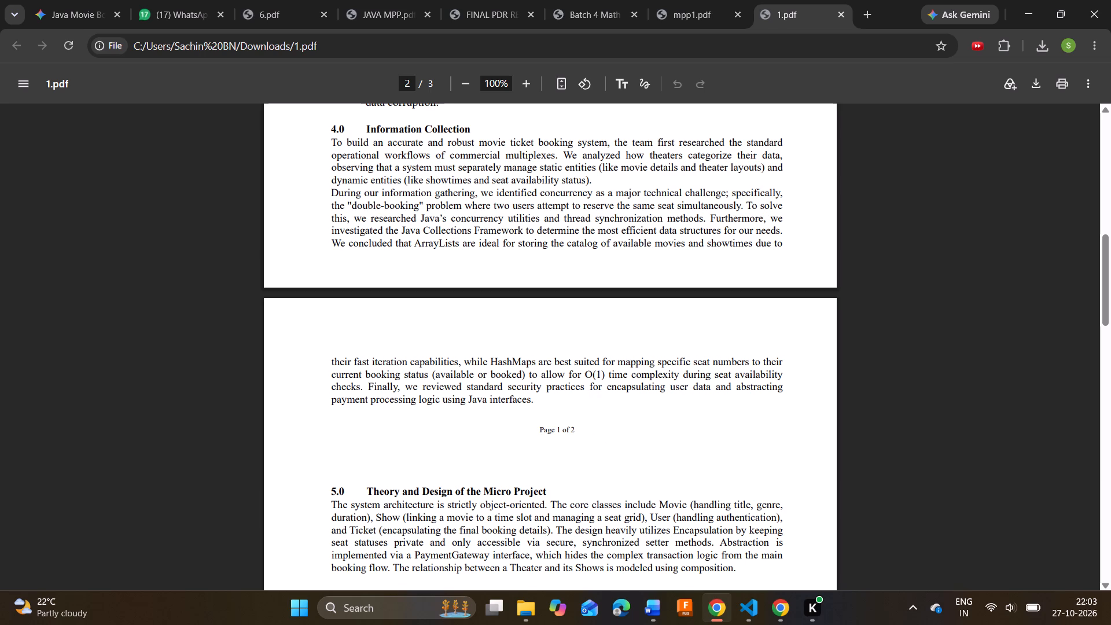
# Switch to the JAVA MPP document in Word and delete the "Page 1 of 2" line and surplus blank lines above section 5.0.
pyautogui.click(795, 551)
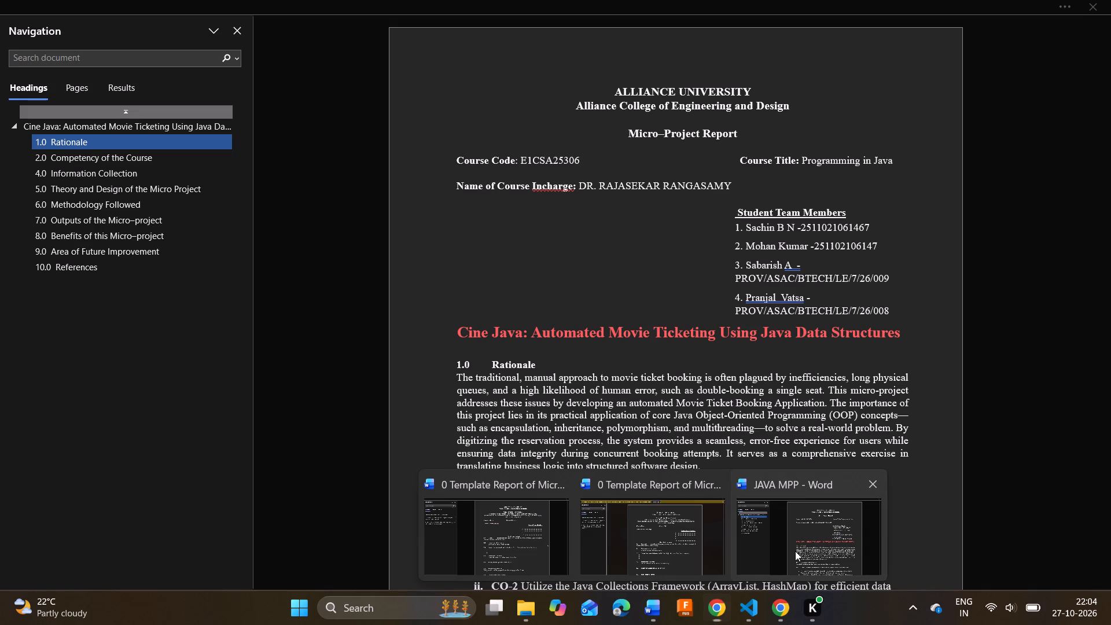
pyautogui.scroll(-4, 668, 502)
pyautogui.scroll(1, 668, 502)
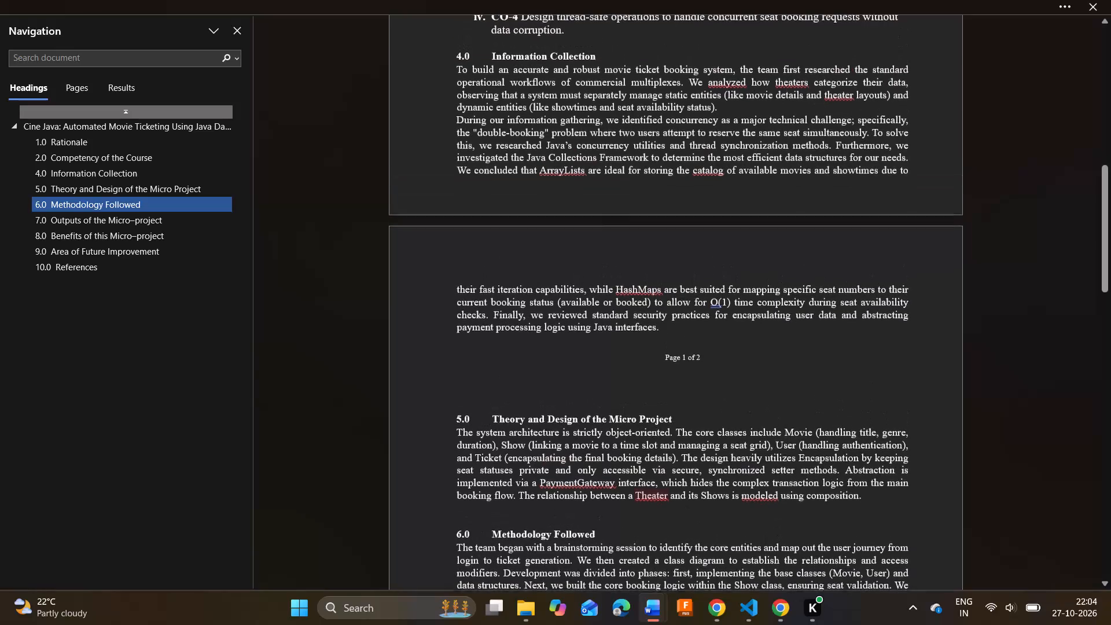
pyautogui.moveTo(663, 365); pyautogui.dragTo(709, 367)
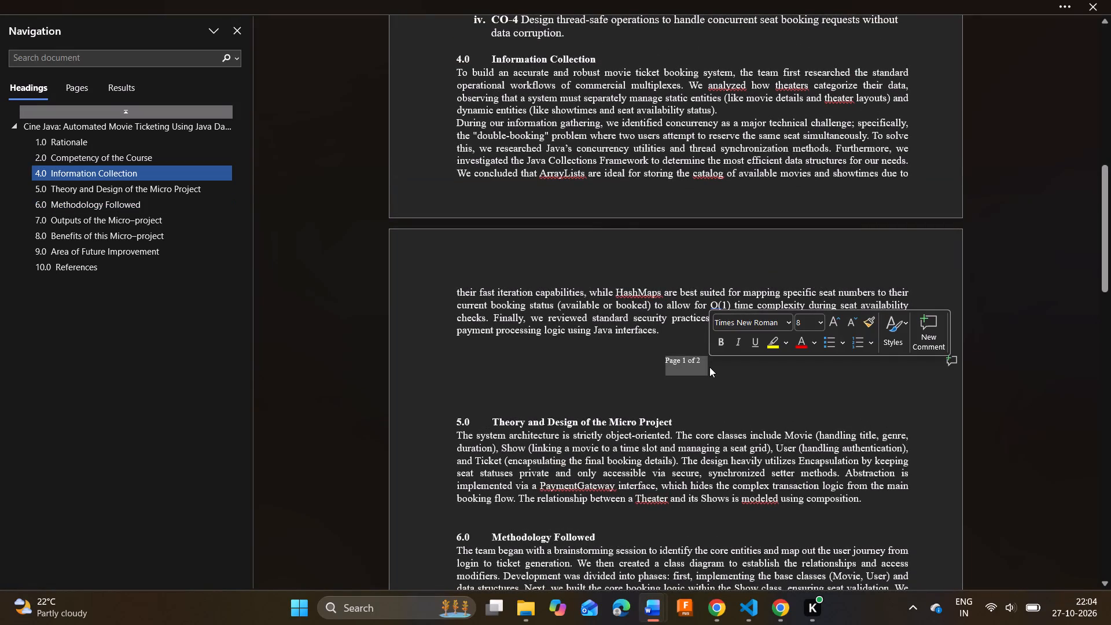
pyautogui.press('BackSpace')
pyautogui.press('BackSpace')
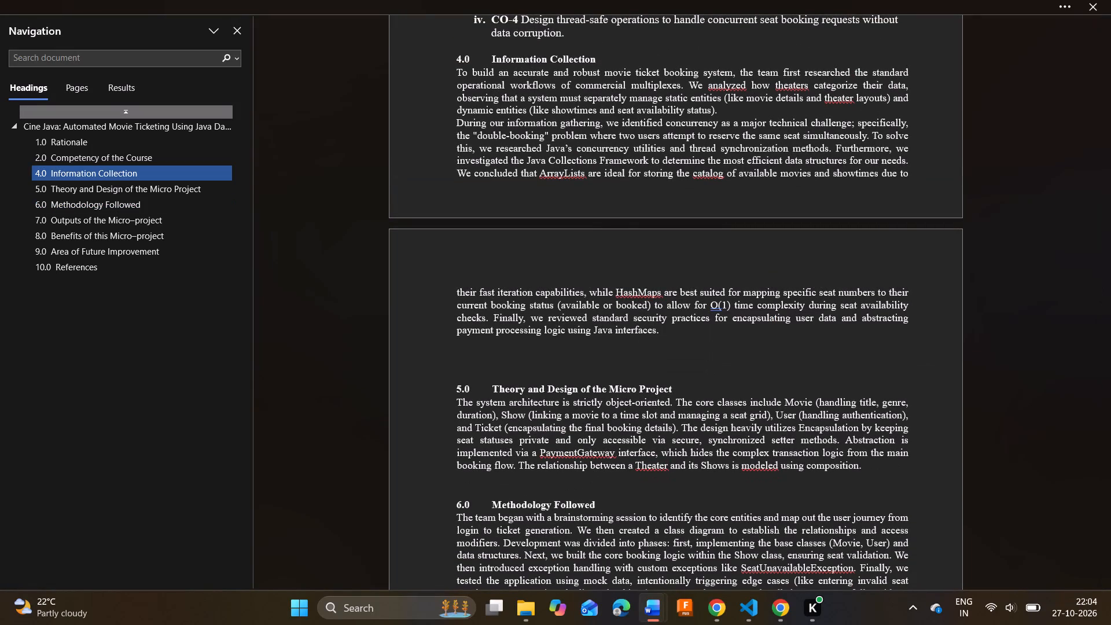
pyautogui.click(591, 369)
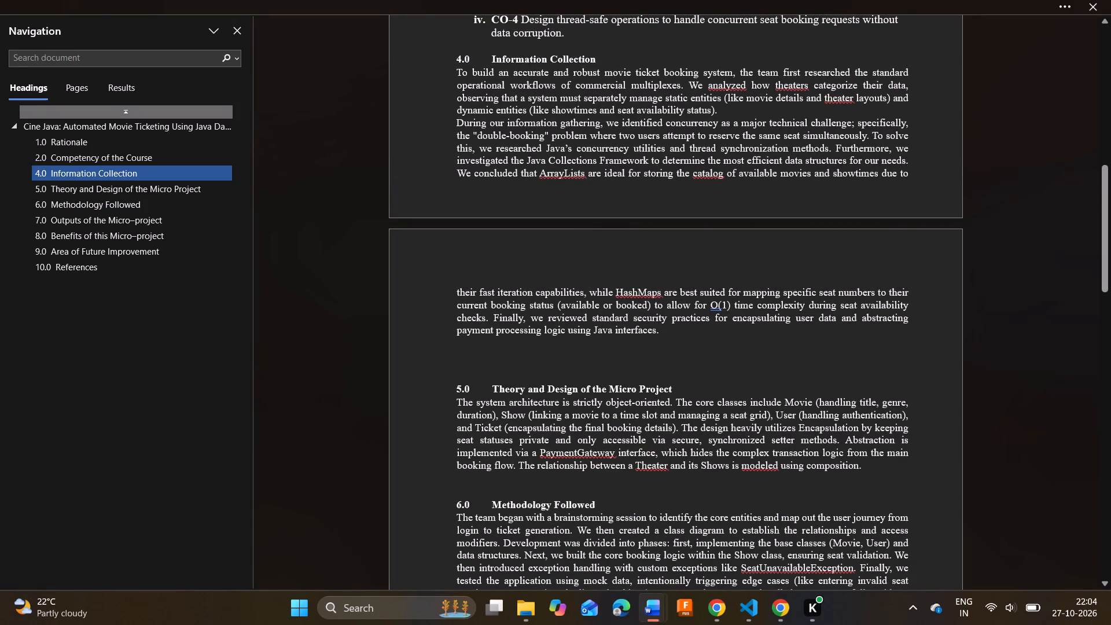
pyautogui.press('BackSpace')
pyautogui.press('BackSpace')
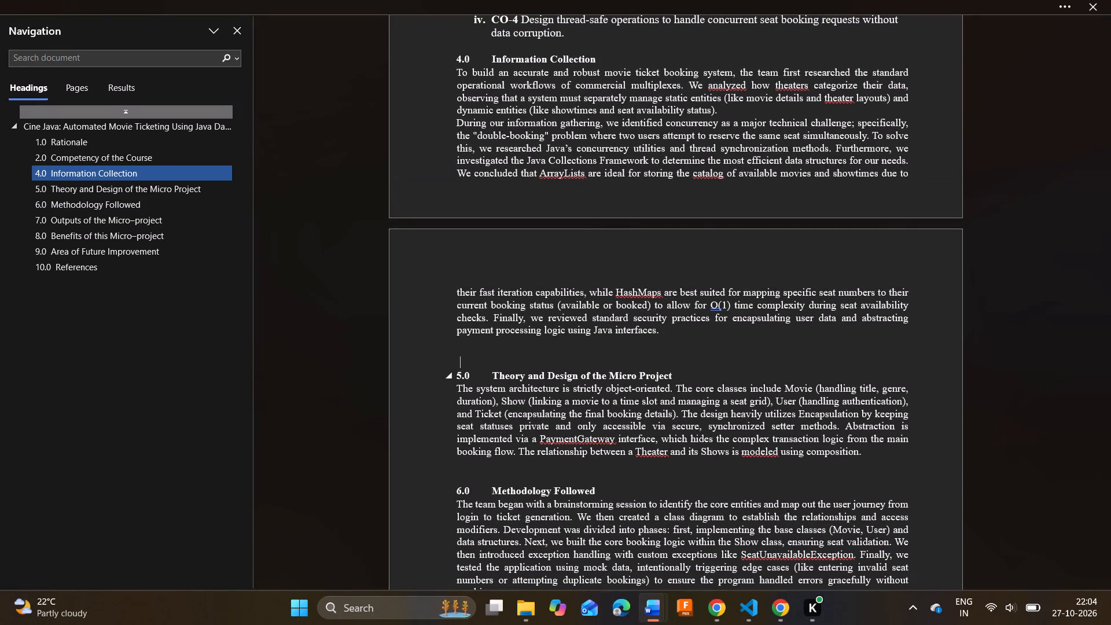
pyautogui.press('BackSpace')
pyautogui.press('BackSpace')
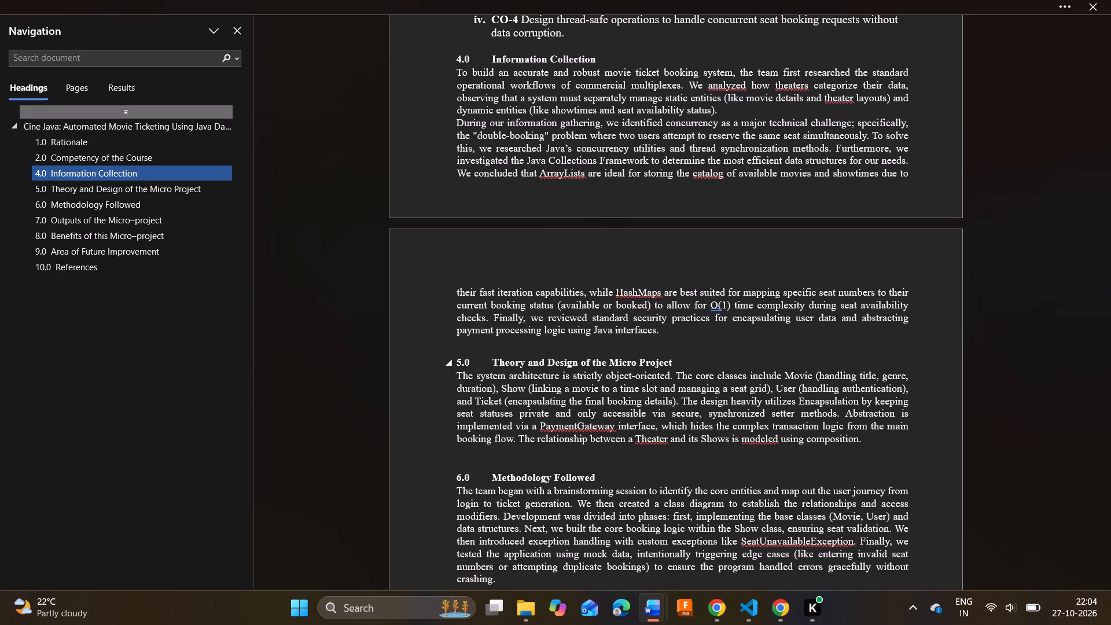
# Examine the whole report for the page breaks, the remaining page number line and empty space after the References.
pyautogui.scroll(-6, 591, 369)
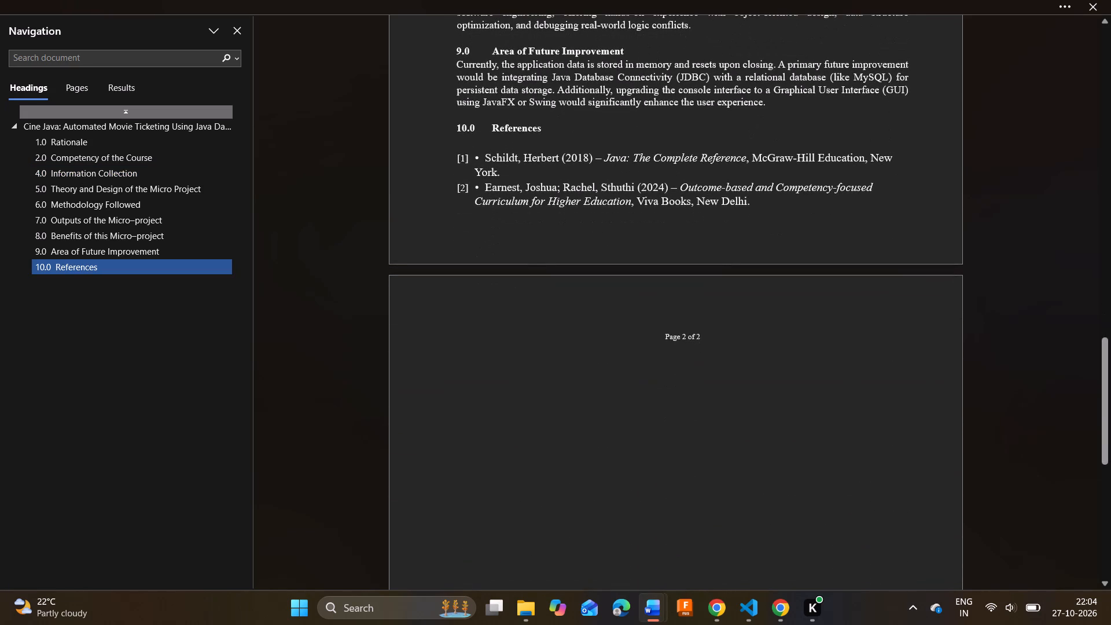
pyautogui.scroll(3, 462, 336)
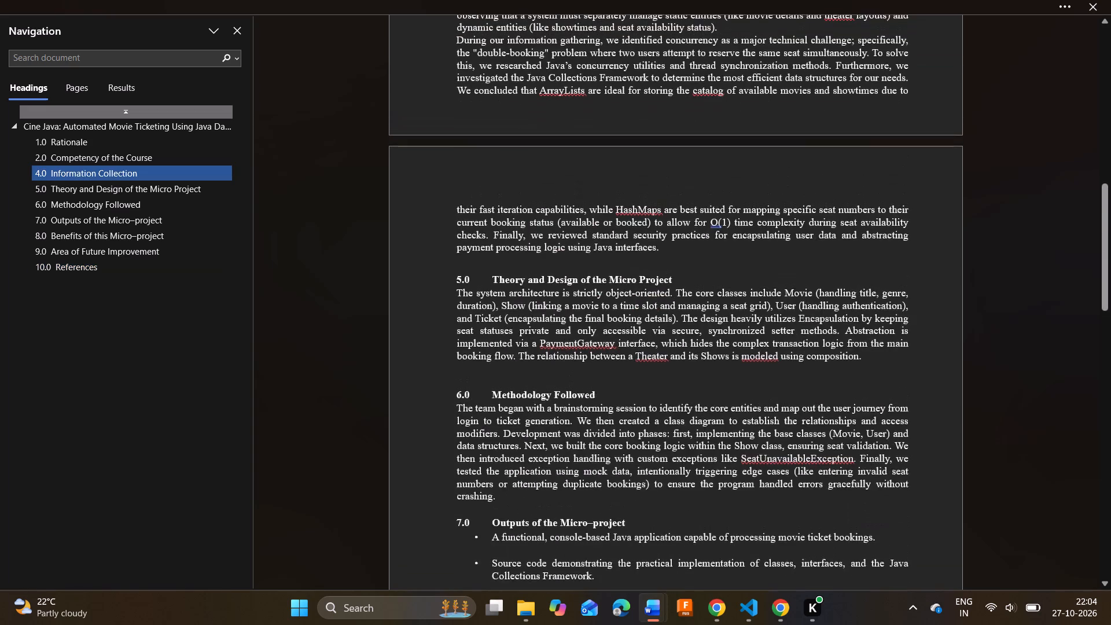
pyautogui.scroll(4, 462, 336)
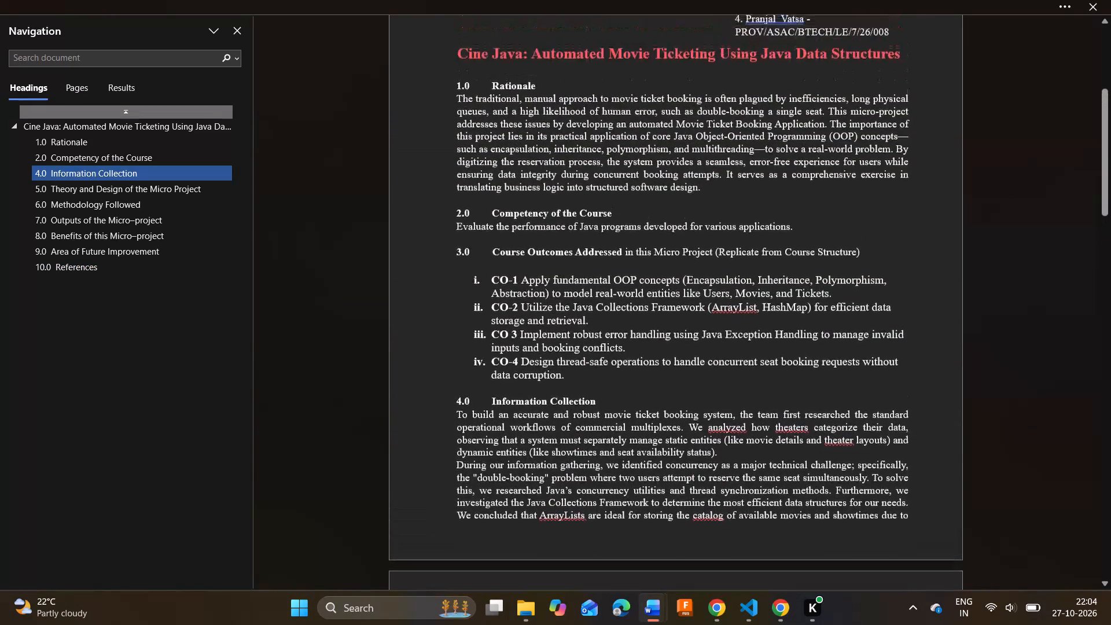
pyautogui.scroll(1, 462, 336)
pyautogui.scroll(-3, 462, 336)
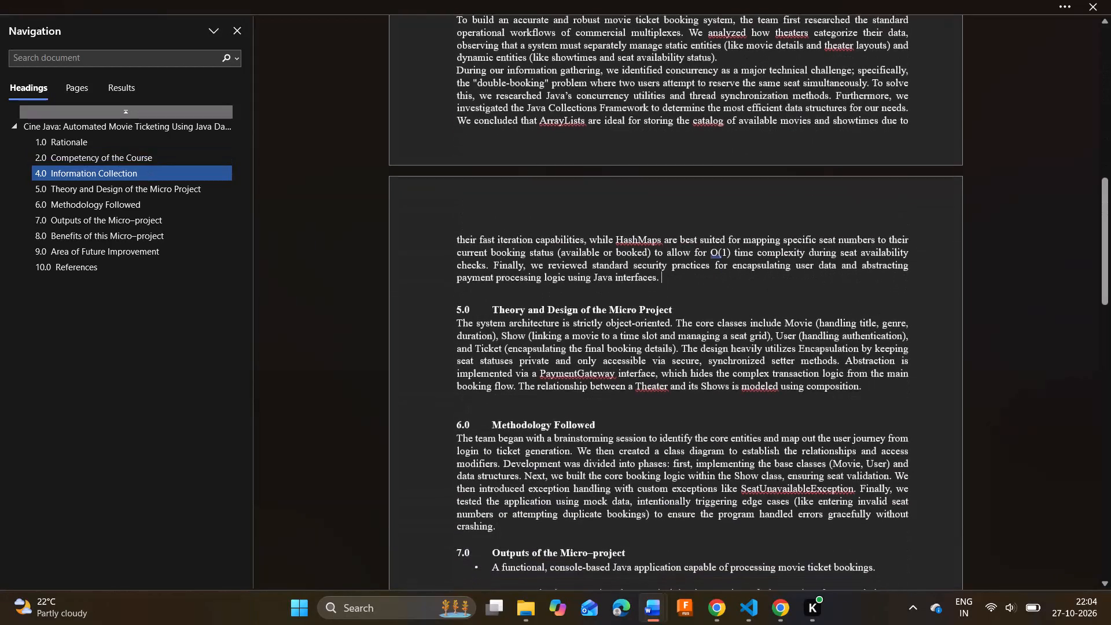
pyautogui.scroll(-5, 462, 336)
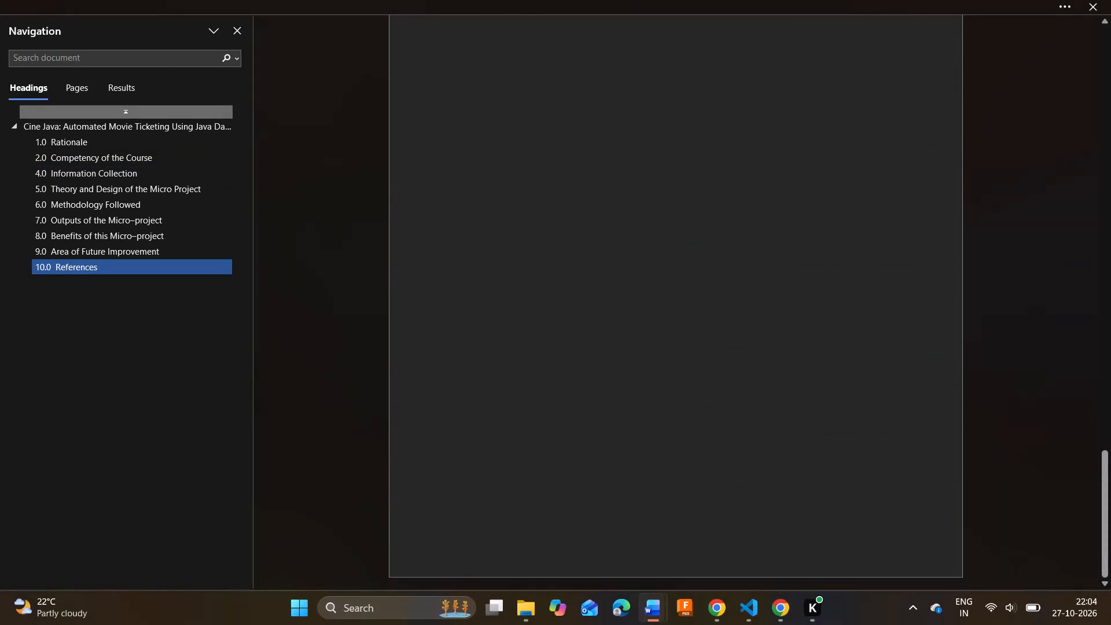
pyautogui.scroll(2, 551, 482)
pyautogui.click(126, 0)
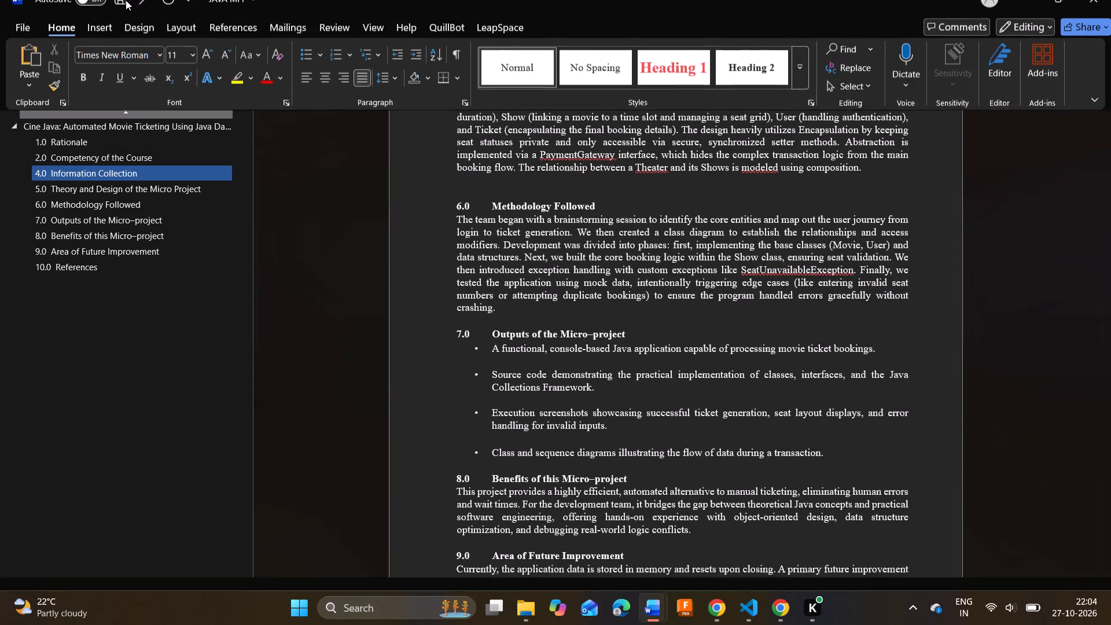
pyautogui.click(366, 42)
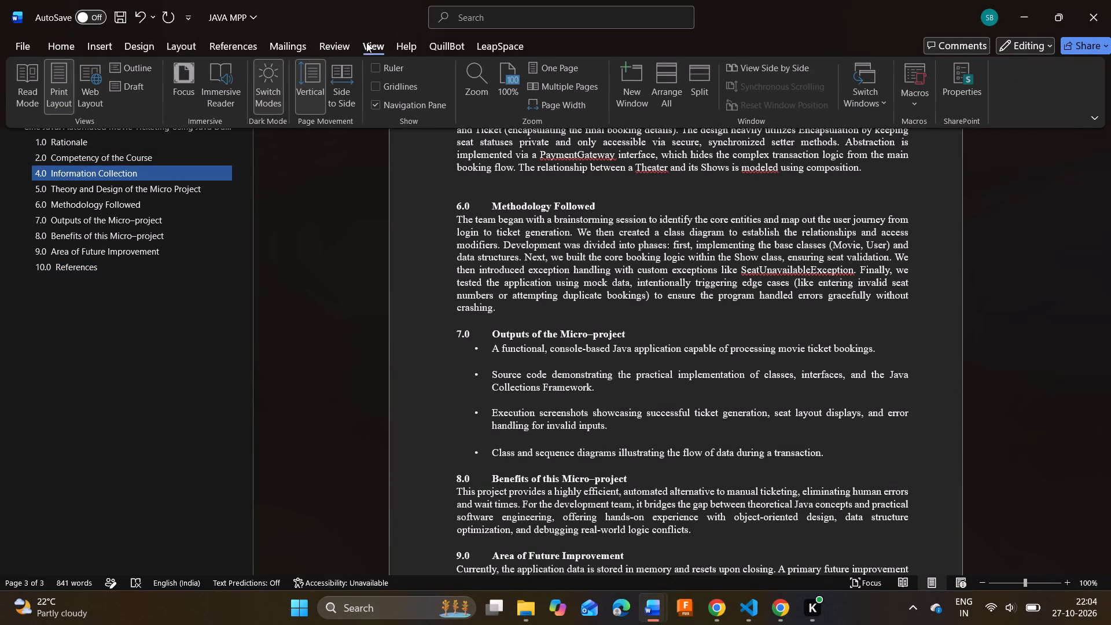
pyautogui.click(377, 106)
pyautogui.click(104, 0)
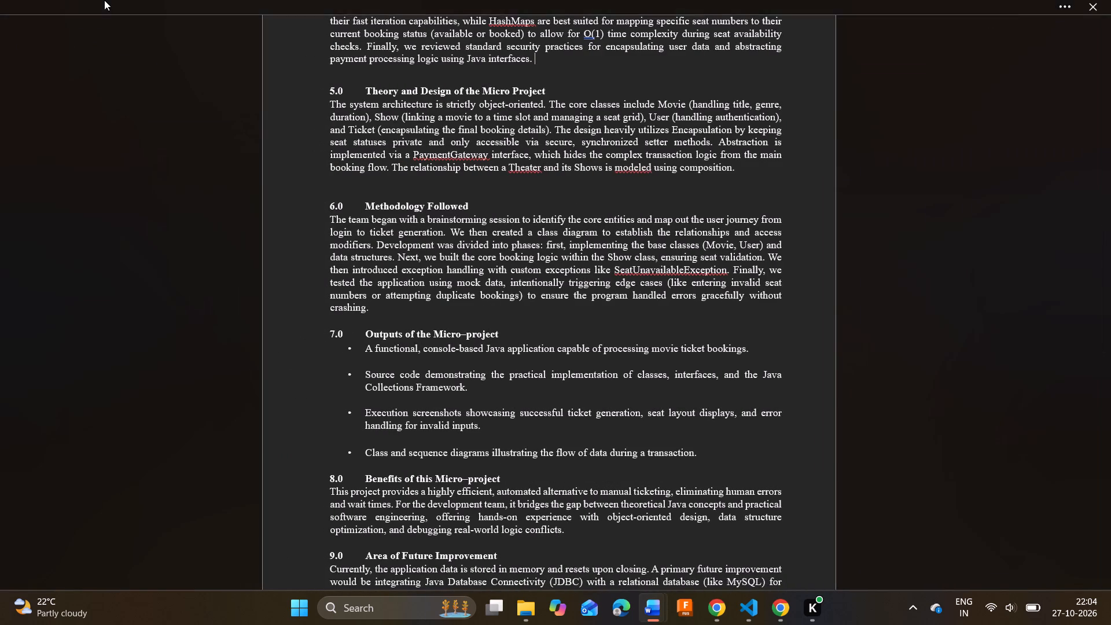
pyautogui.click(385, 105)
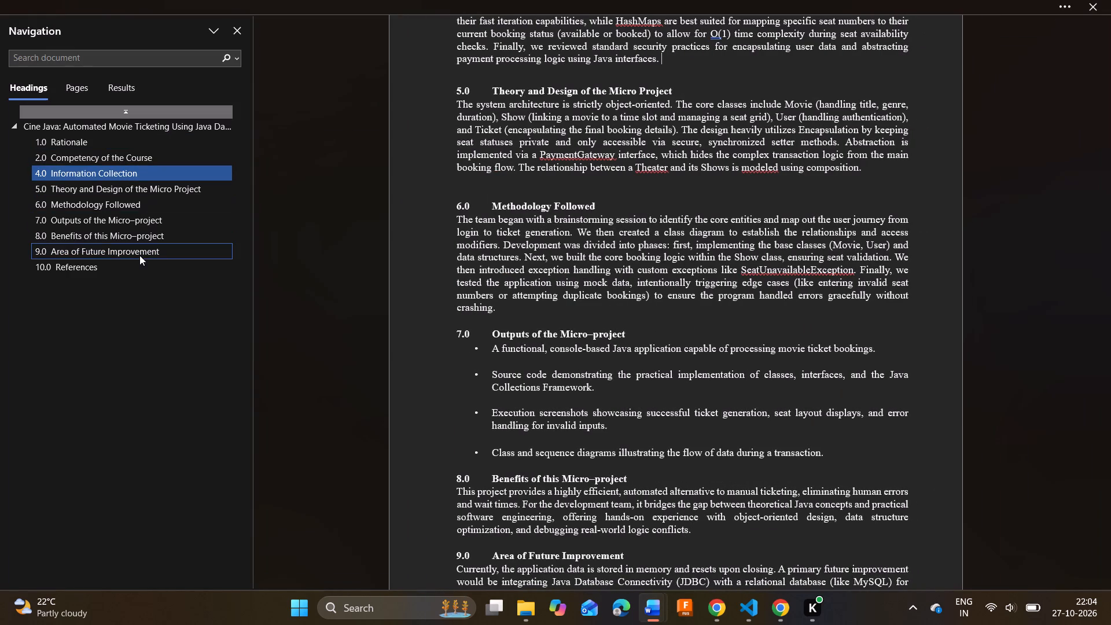
# Show the page thumbnails and remove the nearly empty third page by pulling its "Page 2 of 2" line up beneath the References.
pyautogui.click(79, 84)
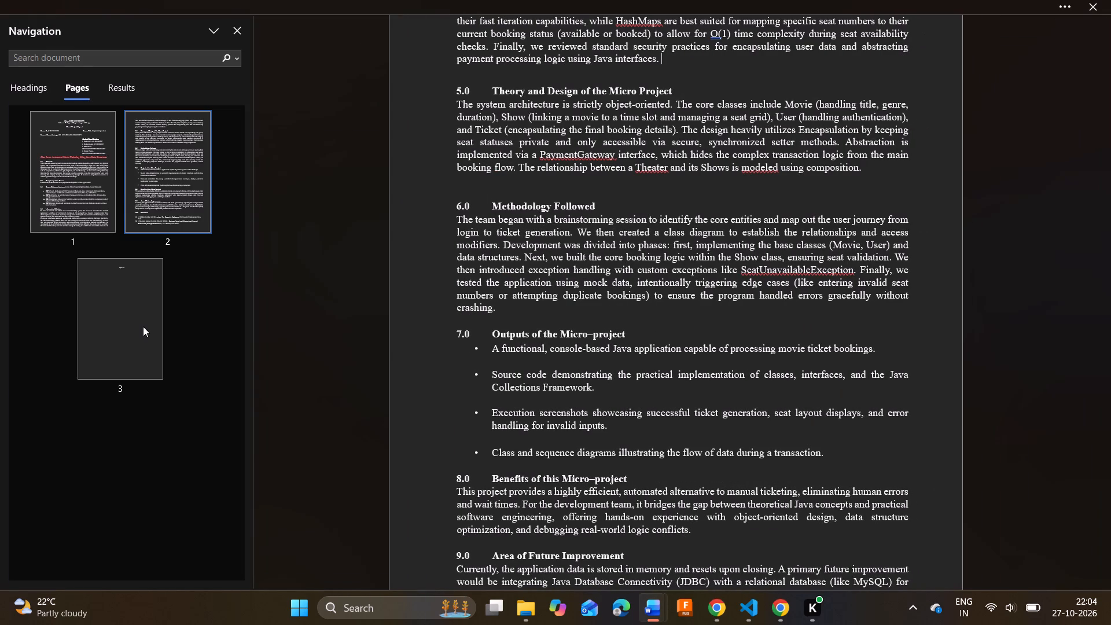
pyautogui.click(143, 326)
pyautogui.press('BackSpace')
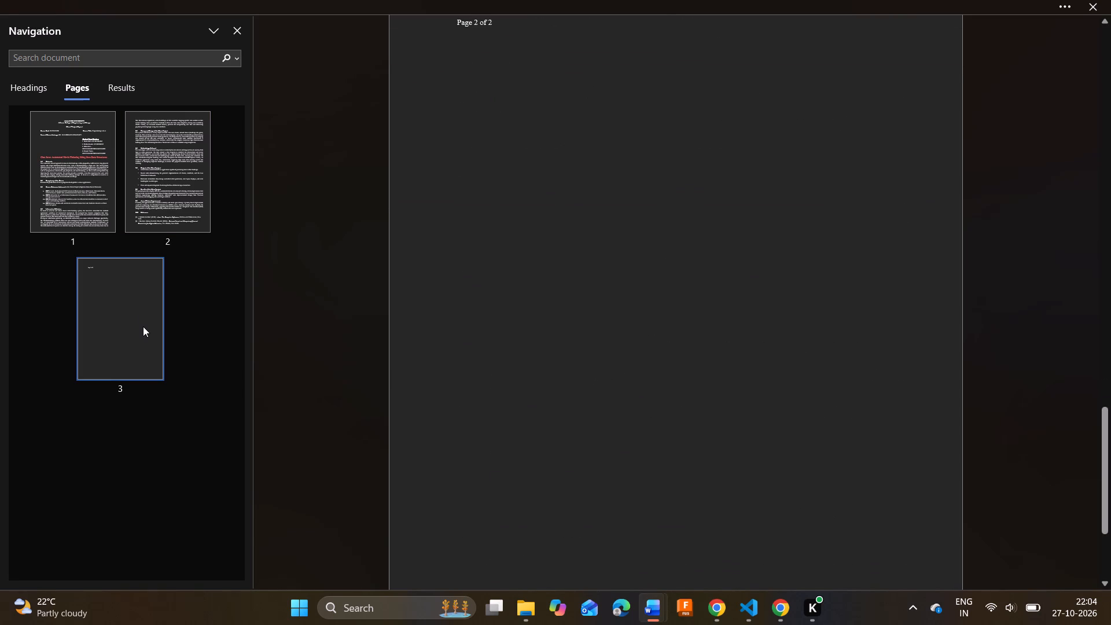
pyautogui.press('BackSpace')
pyautogui.press('BackSpace')
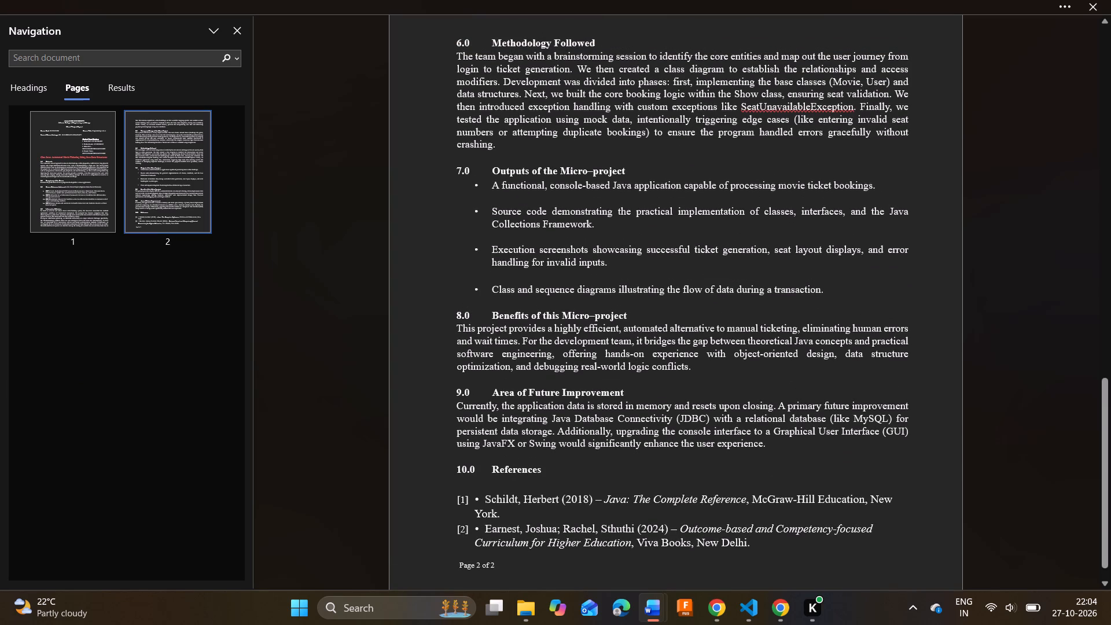
# Indent the "Page 2 of 2" line with spaces until it sits roughly centred below the References.
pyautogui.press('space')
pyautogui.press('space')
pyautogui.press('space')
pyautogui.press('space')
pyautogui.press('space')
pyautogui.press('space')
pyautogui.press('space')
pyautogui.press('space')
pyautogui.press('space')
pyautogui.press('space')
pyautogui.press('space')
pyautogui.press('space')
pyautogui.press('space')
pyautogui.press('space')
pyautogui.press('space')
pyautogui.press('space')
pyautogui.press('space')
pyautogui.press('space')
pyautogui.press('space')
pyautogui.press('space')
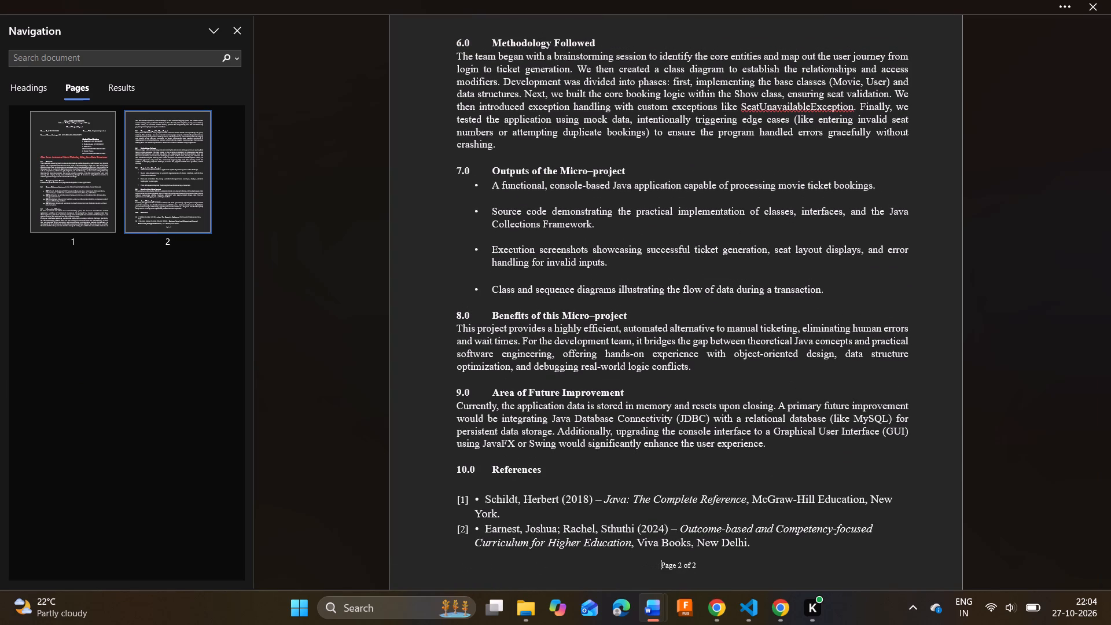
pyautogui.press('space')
# Export the report as a PDF named JAVA MPP2 in the Downloads folder.
pyautogui.scroll(-7, 443, 573)
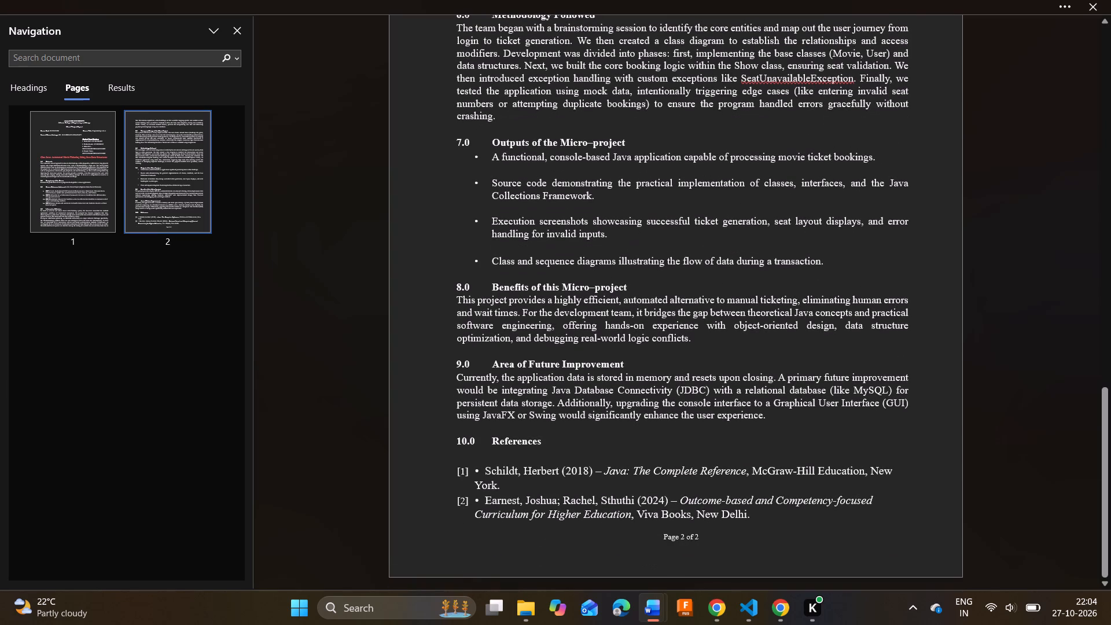
pyautogui.scroll(8, 443, 573)
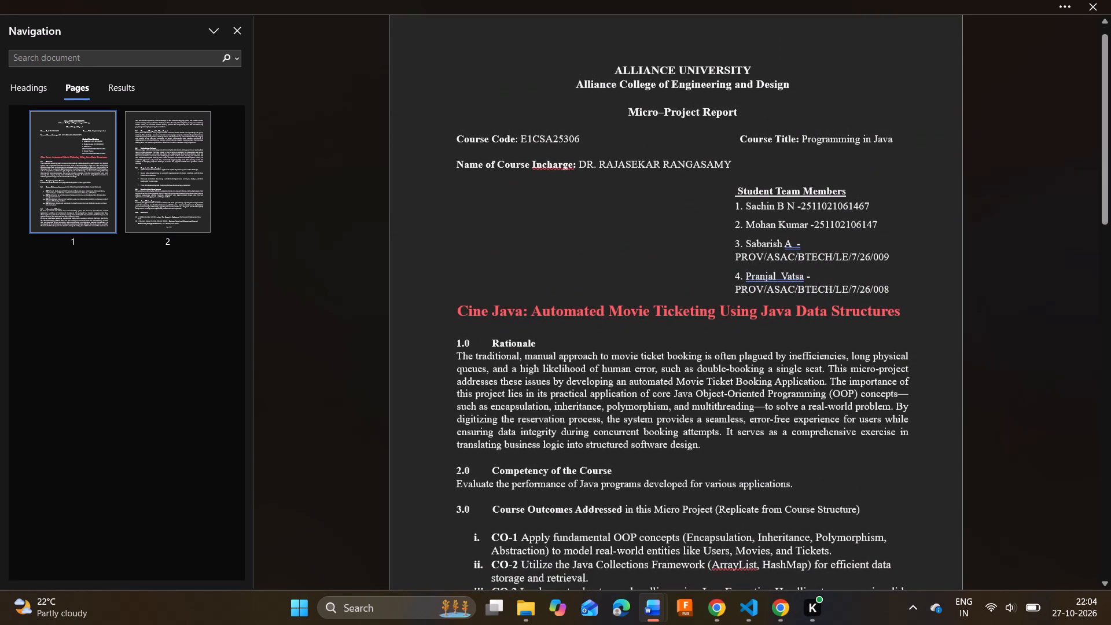
pyautogui.click(283, 0)
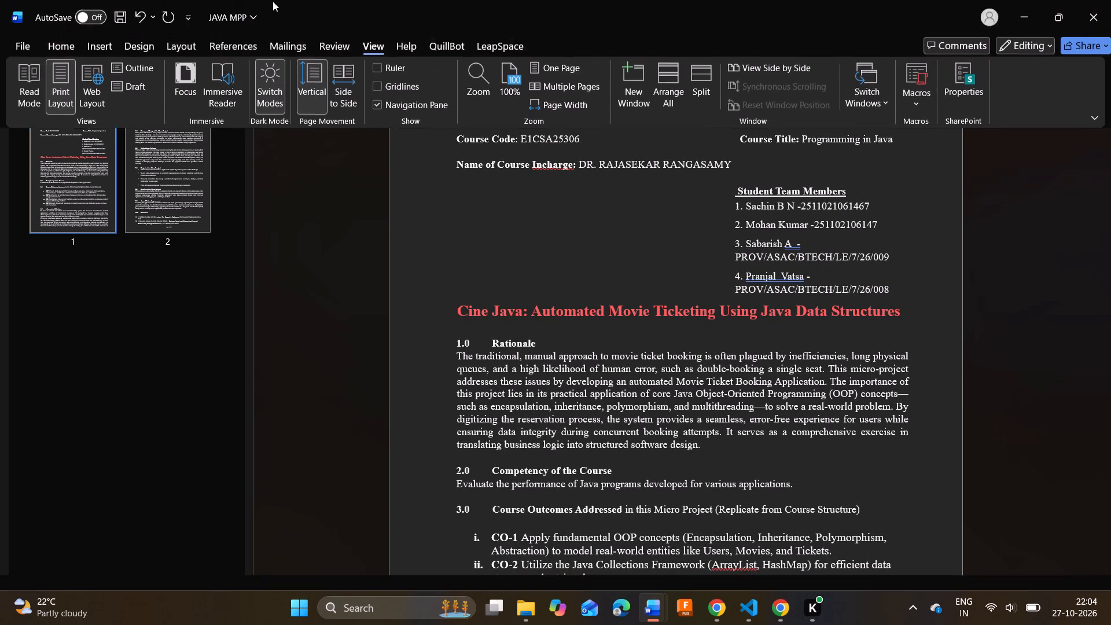
pyautogui.click(14, 35)
pyautogui.scroll(-2, 392, 376)
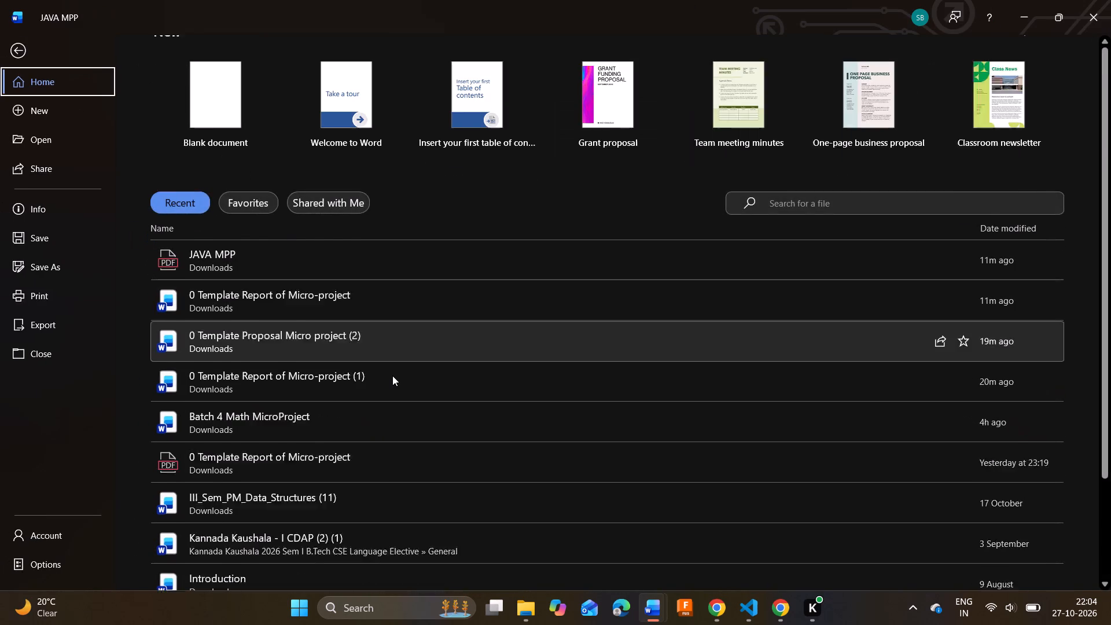
pyautogui.scroll(-2, 392, 376)
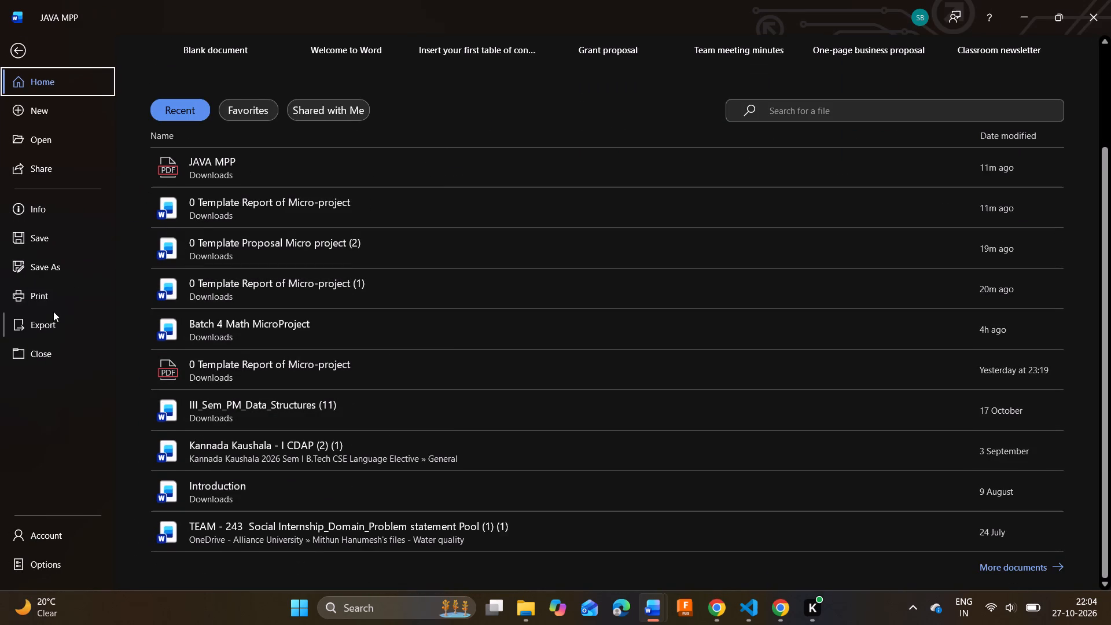
pyautogui.click(58, 317)
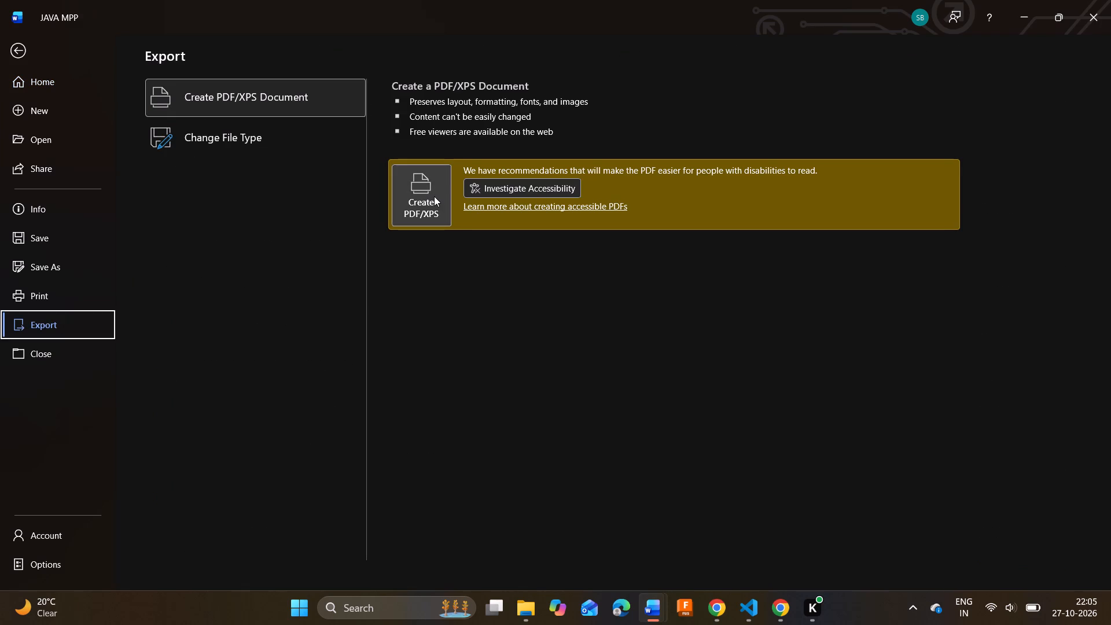
pyautogui.click(434, 196)
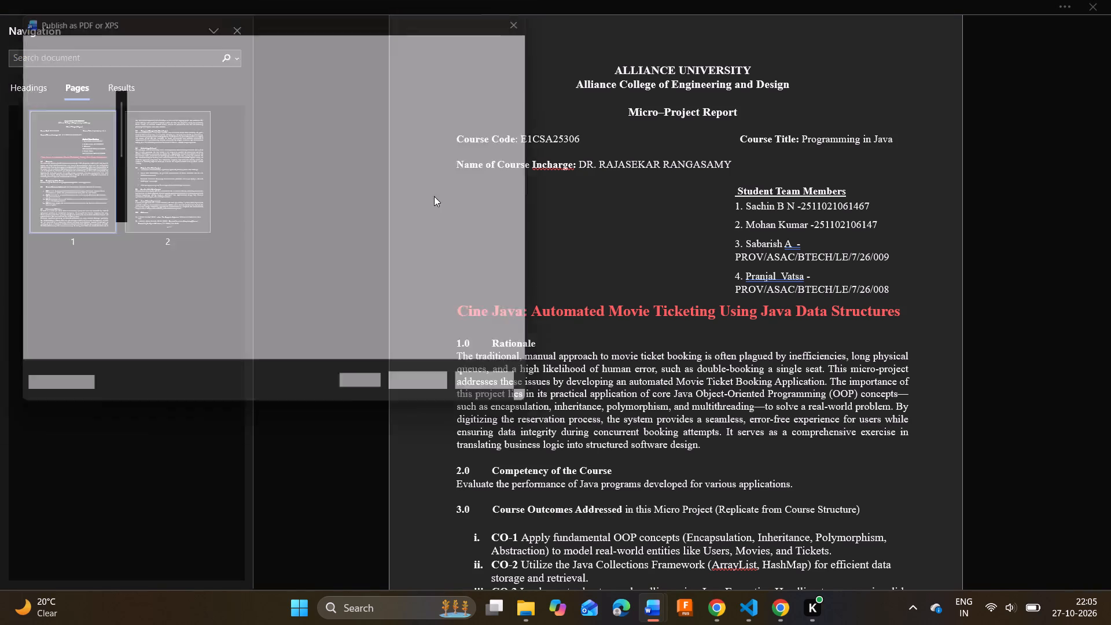
pyautogui.click(223, 245)
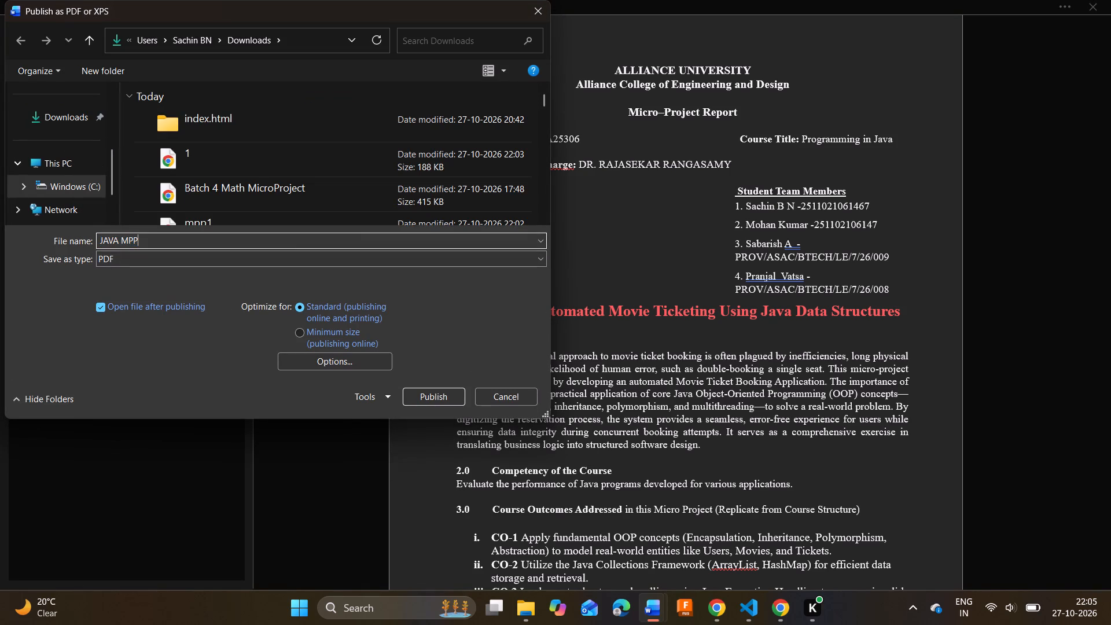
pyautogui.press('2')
pyautogui.press('Return')
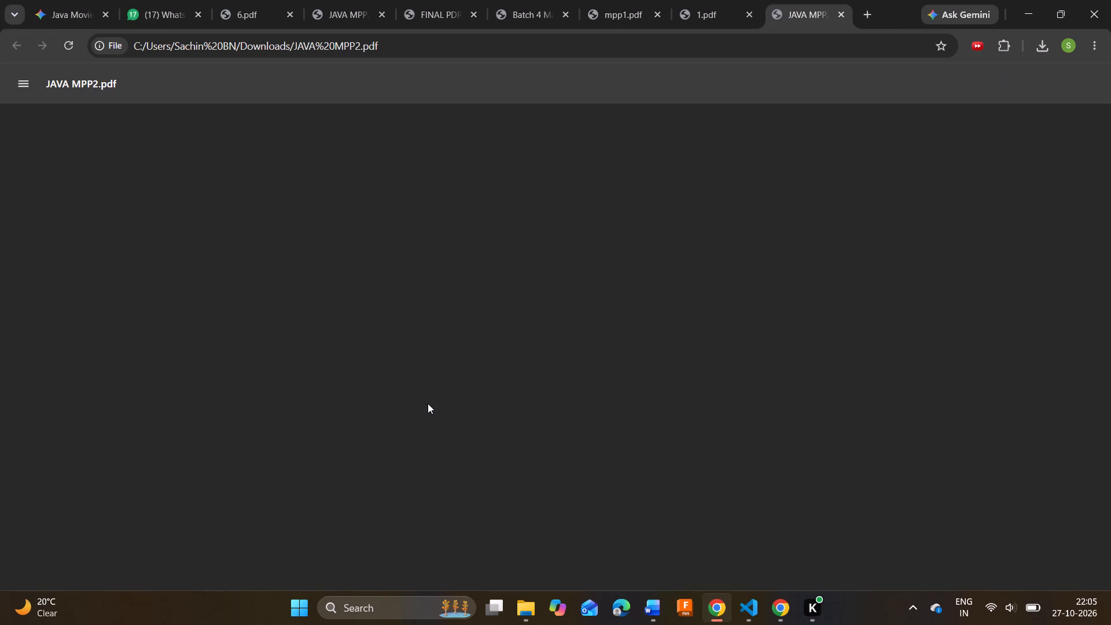
# Examine both pages of the exported JAVA MPP2 PDF in Chrome, checking the team list, page break, section spacing and page number line.
pyautogui.scroll(-9, 428, 404)
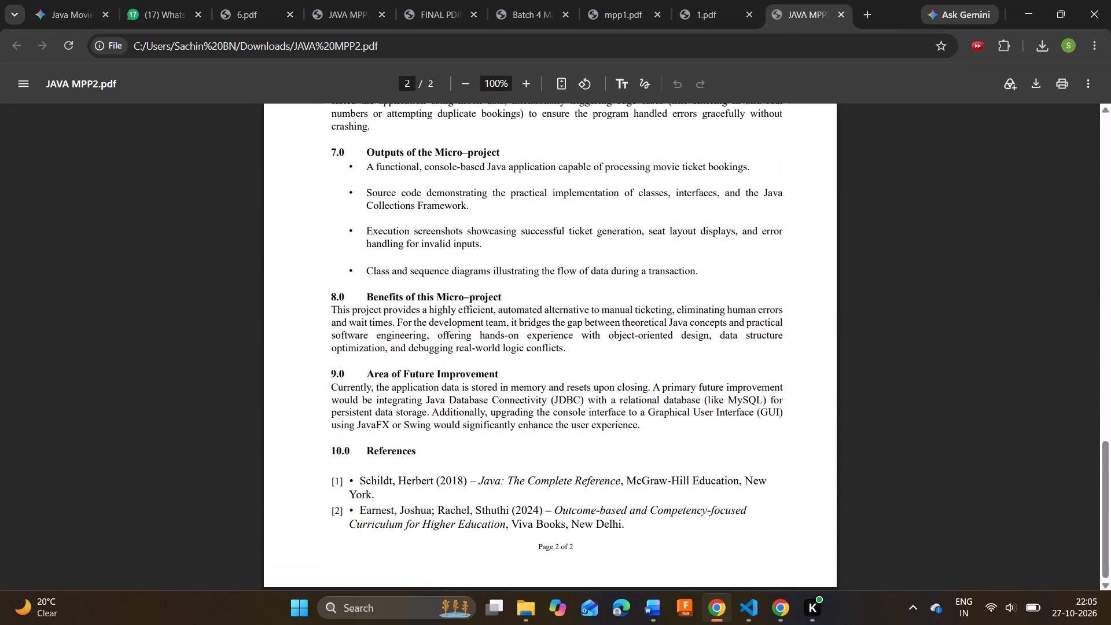
pyautogui.scroll(-1, 428, 404)
pyautogui.scroll(6, 428, 404)
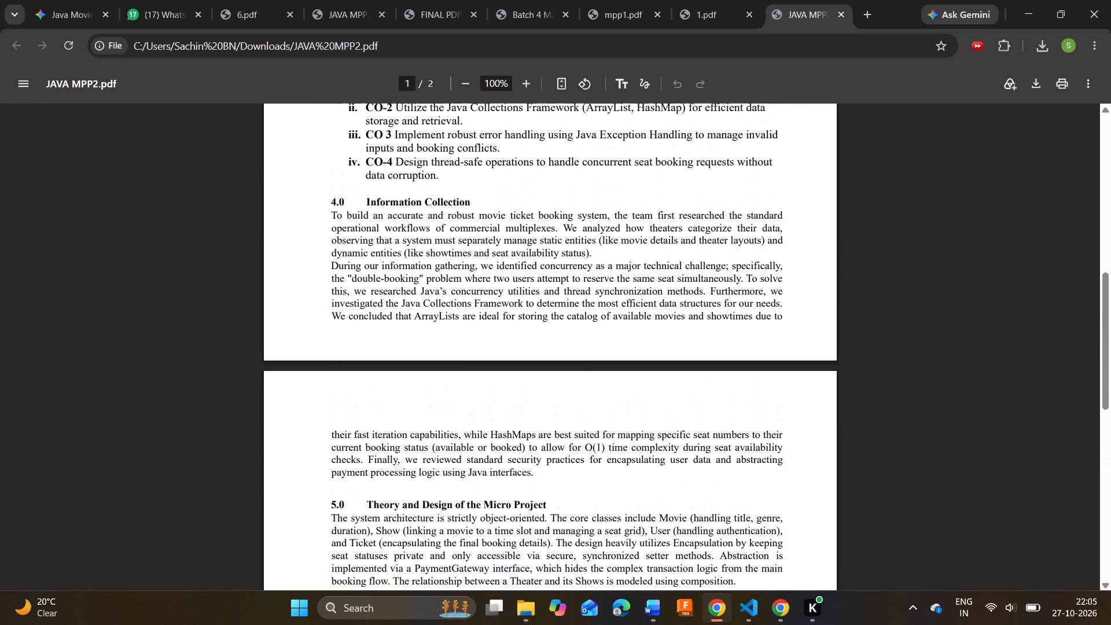
pyautogui.scroll(2, 428, 404)
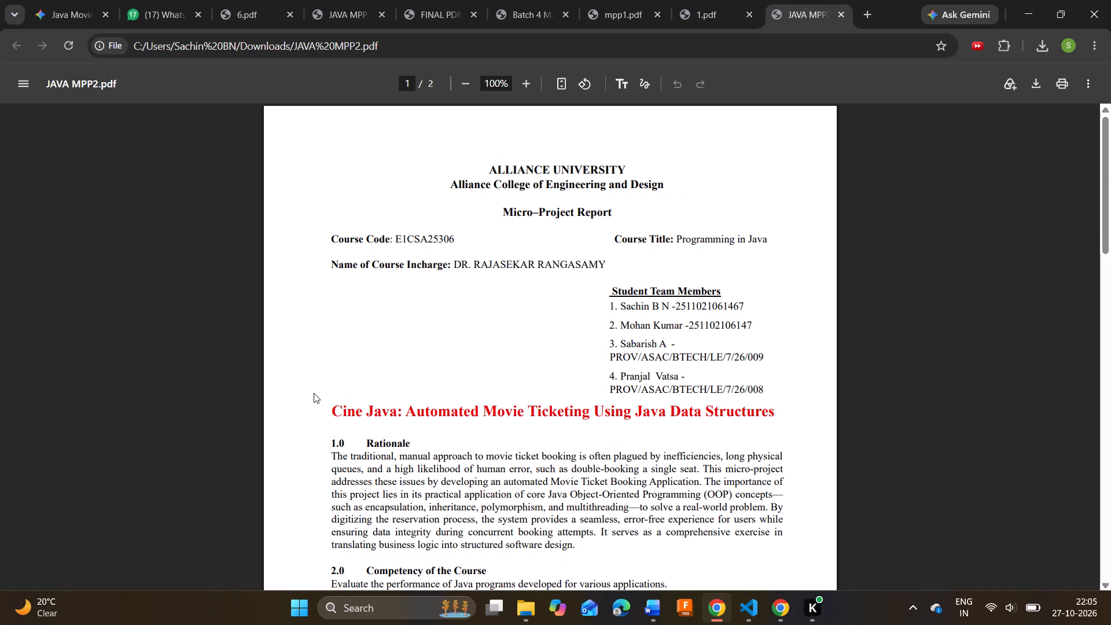
pyautogui.scroll(-13, 314, 393)
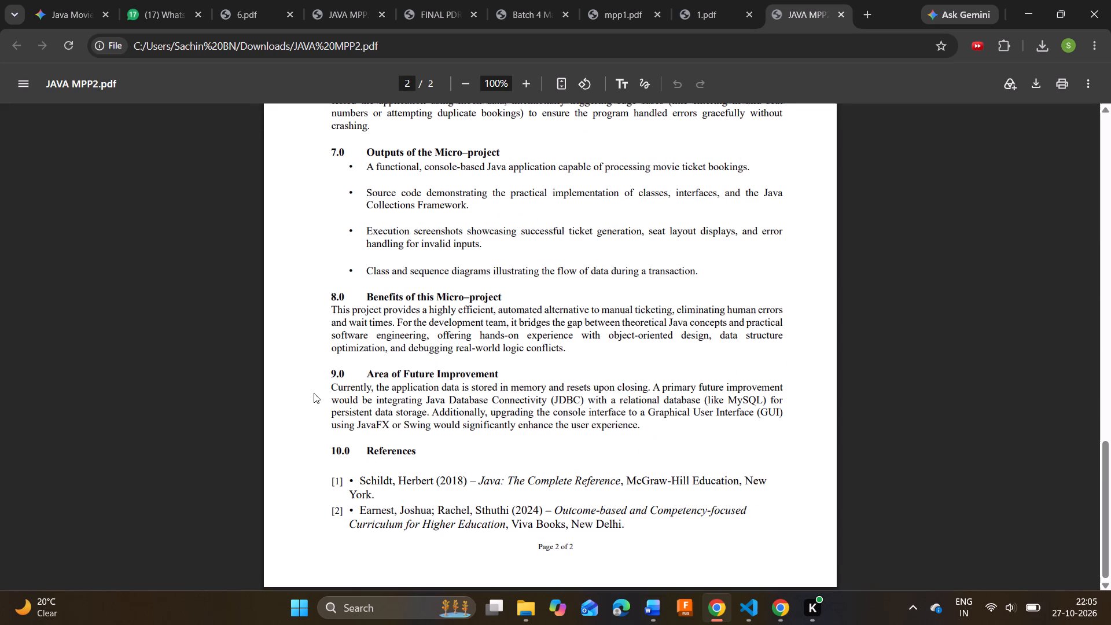
pyautogui.scroll(4, 314, 393)
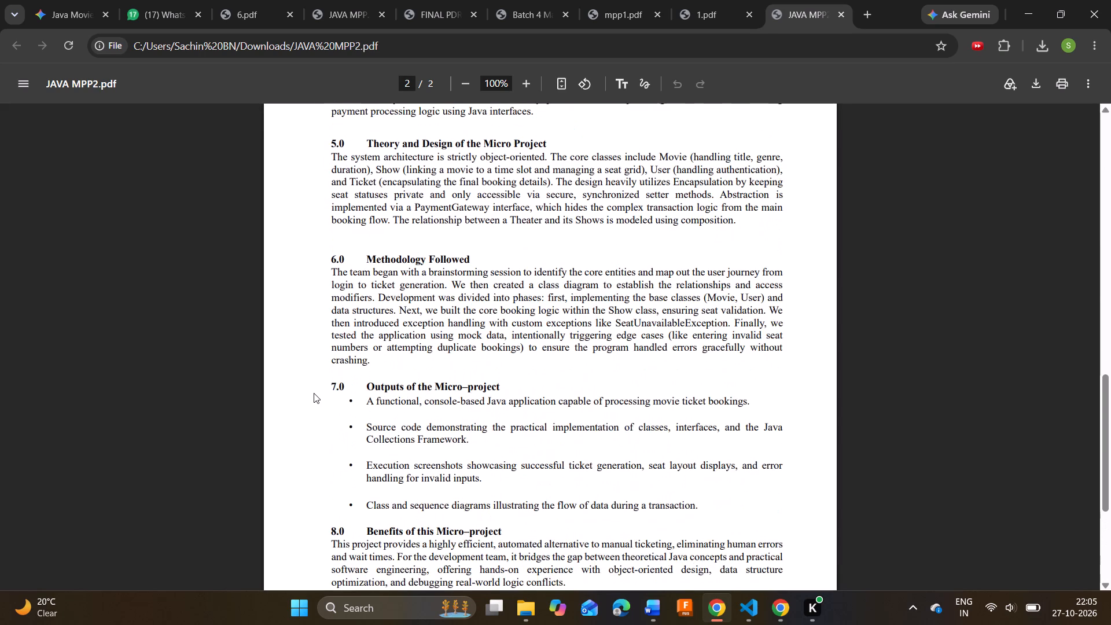
pyautogui.scroll(1, 314, 393)
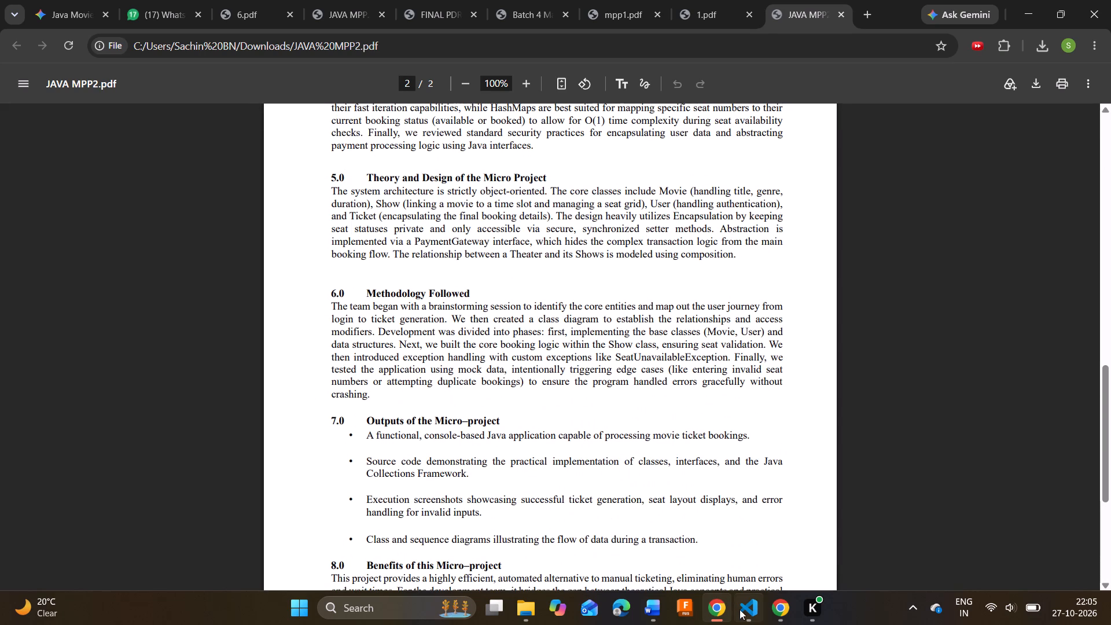
# Back in the Word report, remove the blank lines between the four bullets of section 7.0, Outputs of the Micro-project.
pyautogui.click(775, 548)
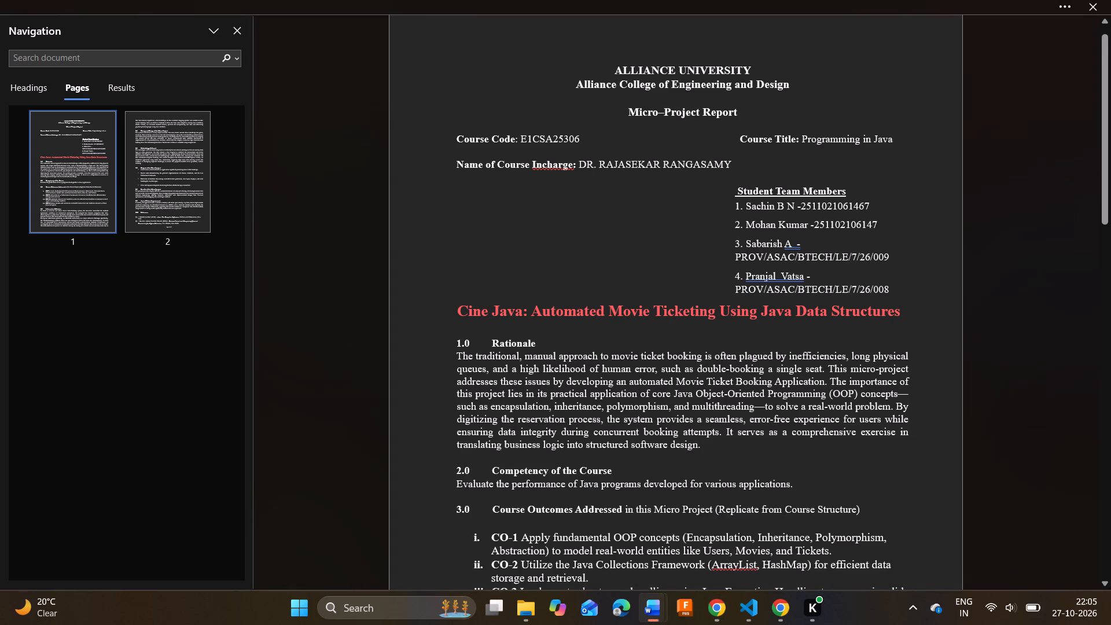
pyautogui.scroll(-19, 644, 477)
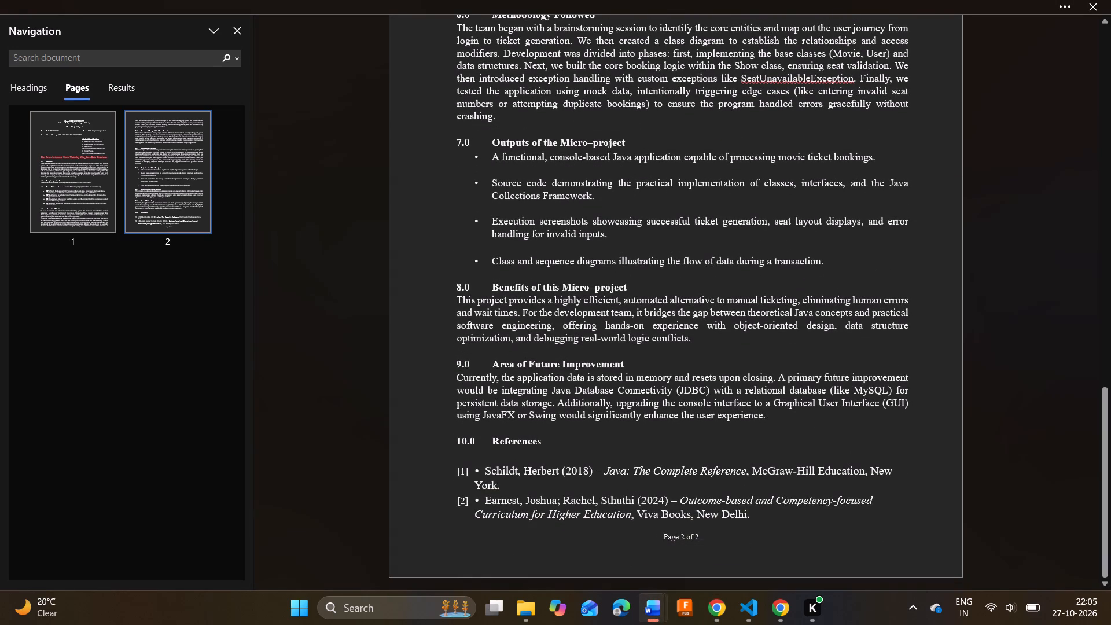
pyautogui.scroll(2, 664, 469)
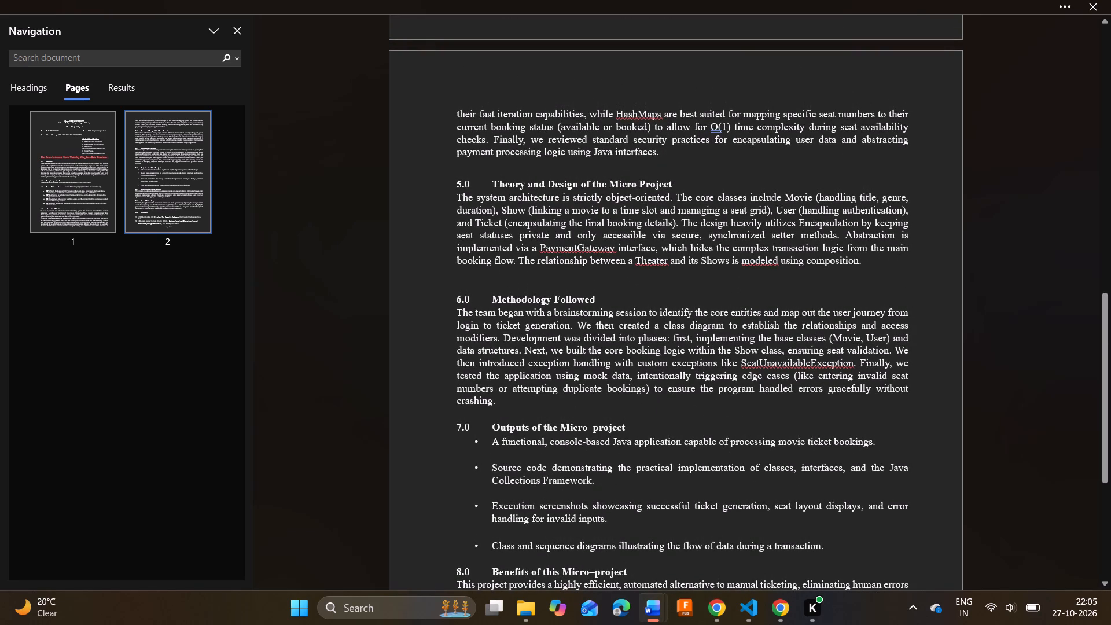
pyautogui.click(532, 455)
pyautogui.press('BackSpace')
pyautogui.press('BackSpace')
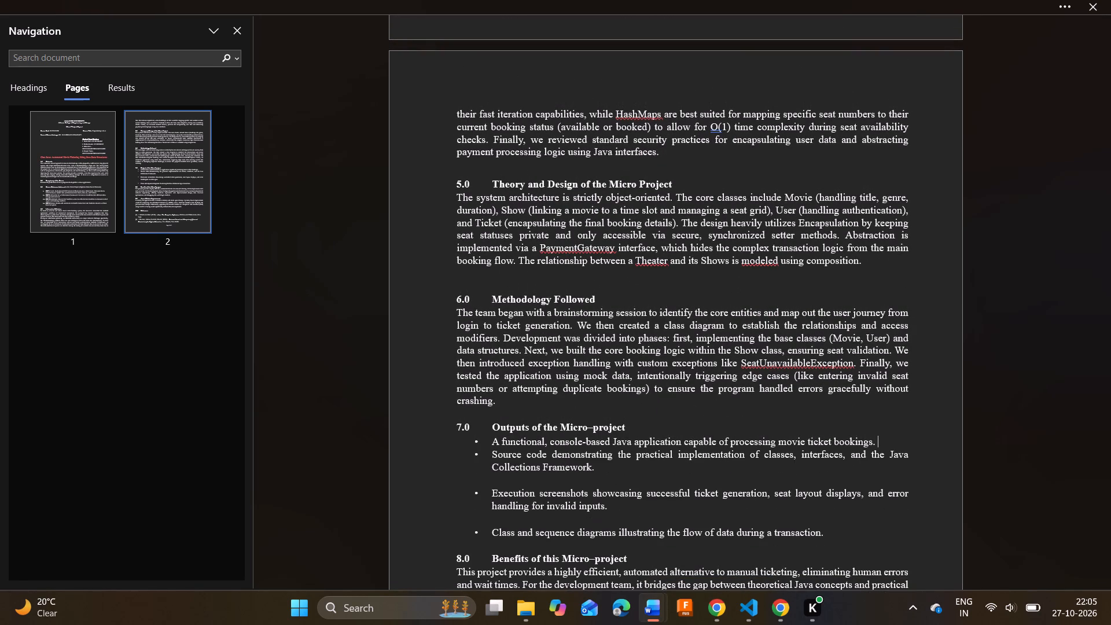
pyautogui.click(483, 481)
pyautogui.press('BackSpace')
pyautogui.press('BackSpace')
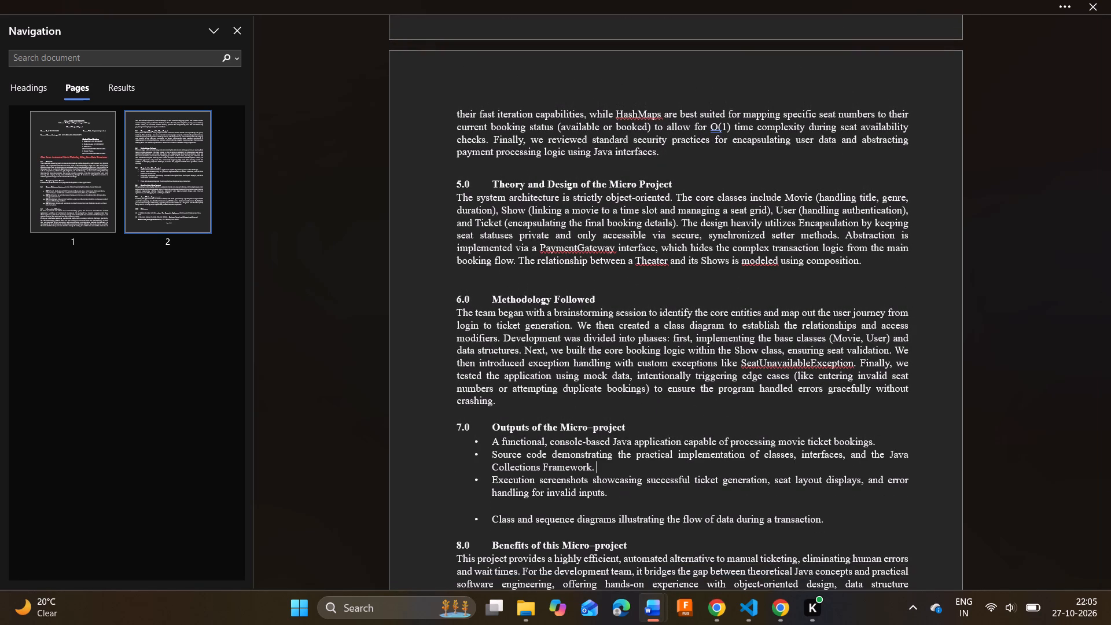
pyautogui.click(490, 512)
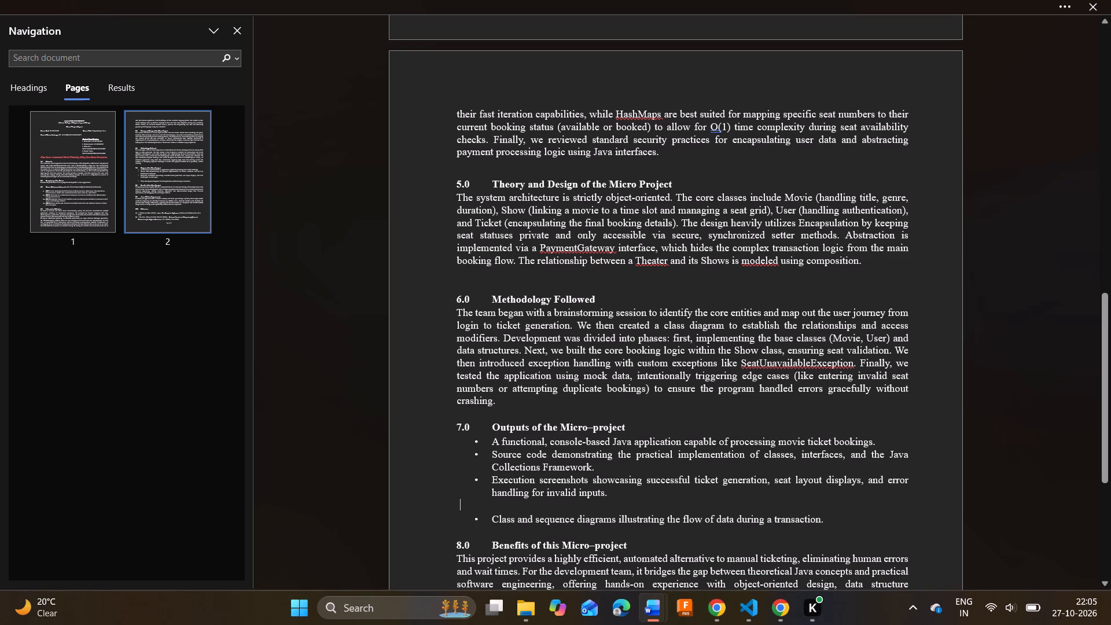
pyautogui.press('BackSpace')
pyautogui.press('BackSpace')
pyautogui.scroll(1, 490, 515)
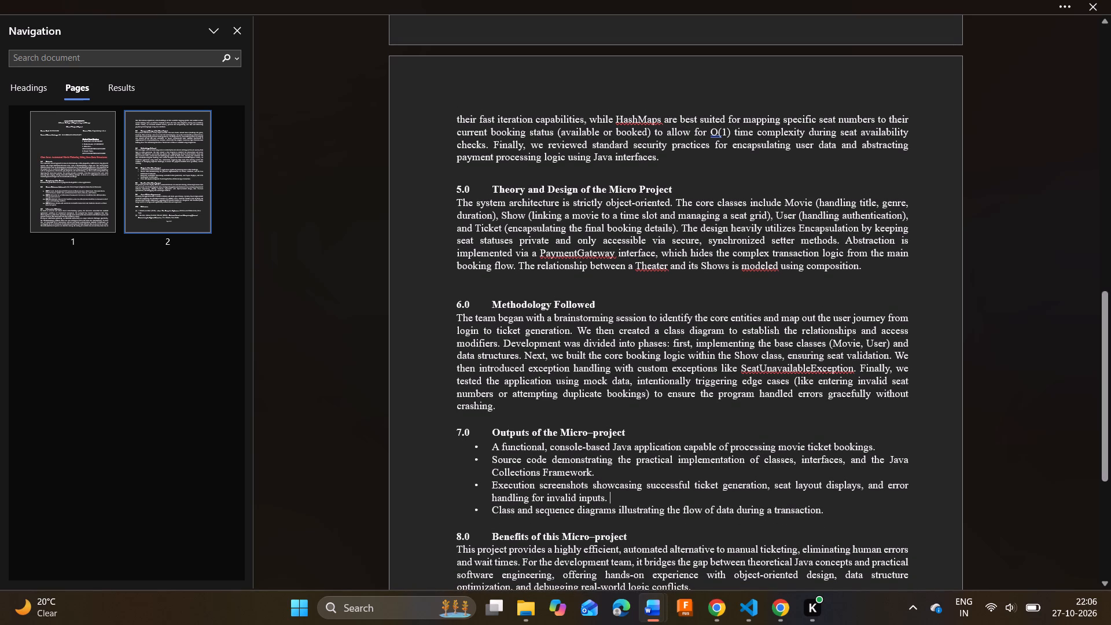
pyautogui.click(471, 450)
pyautogui.scroll(8, 471, 450)
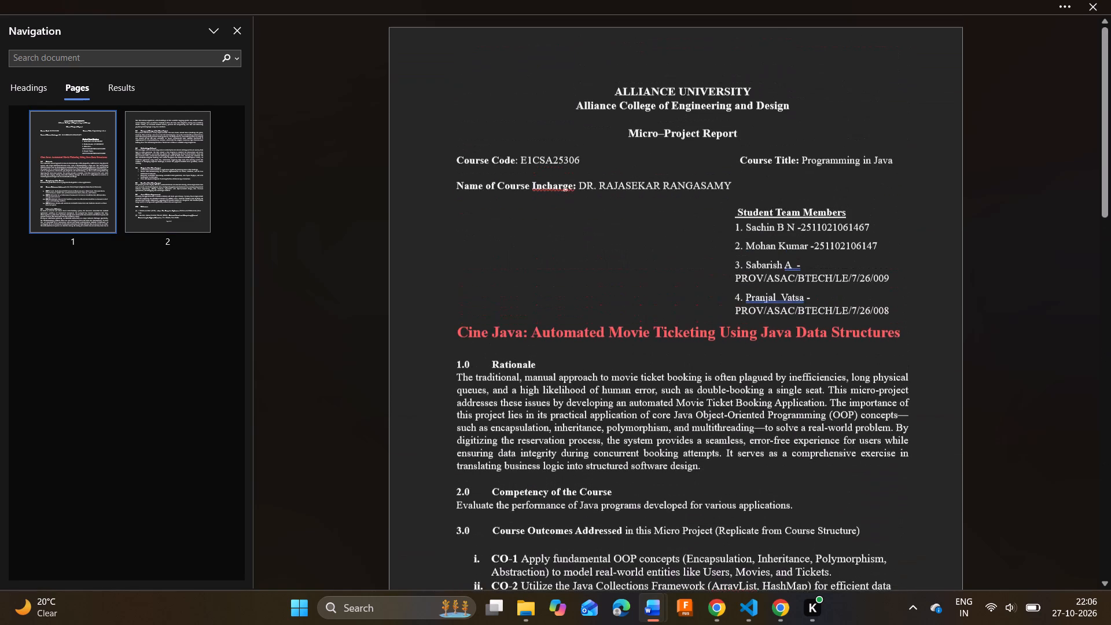
# Switch to the Downloads folder in File Explorer and delete the PDFs named 1 and mpp1.
pyautogui.click(253, 0)
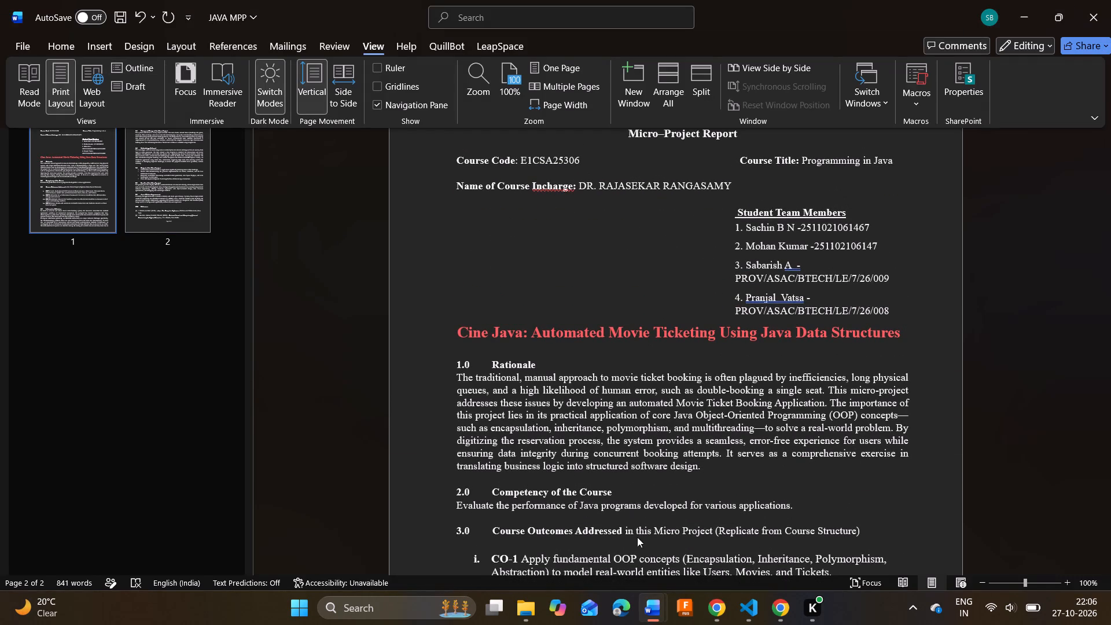
pyautogui.click(535, 619)
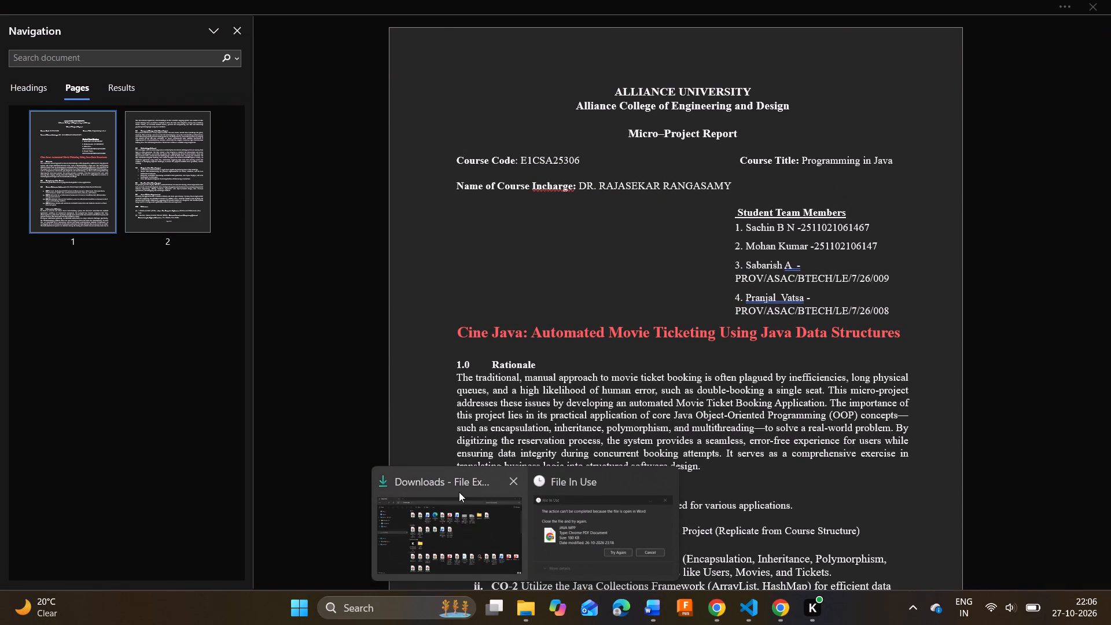
pyautogui.click(479, 535)
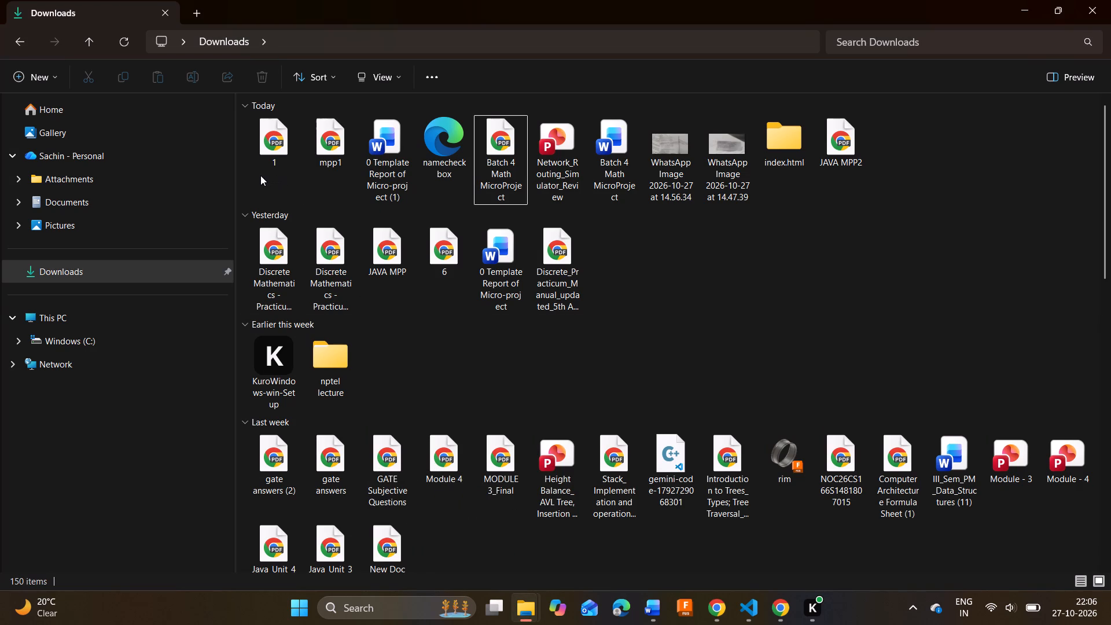
pyautogui.moveTo(258, 175); pyautogui.dragTo(338, 126)
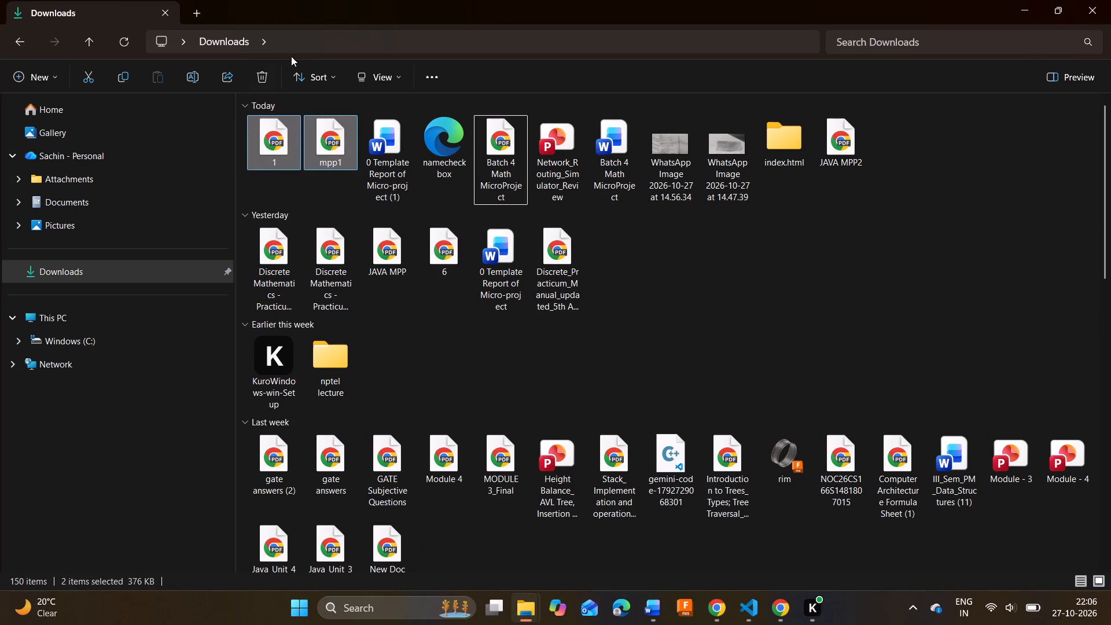
pyautogui.click(257, 78)
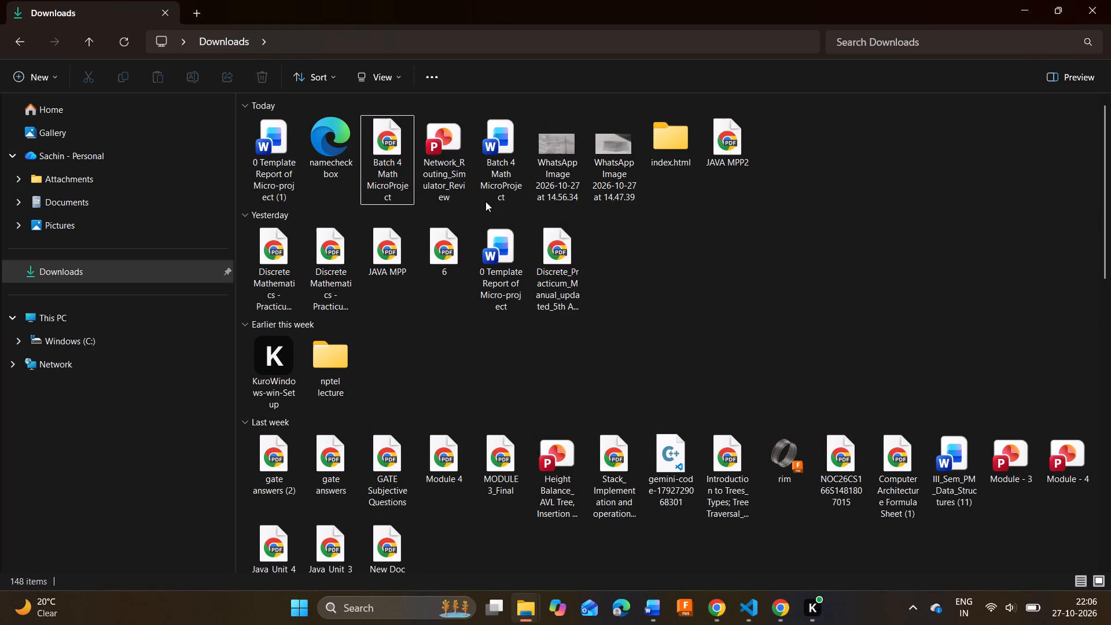
# Open the Batch 4 Math MicroProject Word document from Downloads and look through it down to the resources table.
pyautogui.moveTo(470, 208); pyautogui.dragTo(495, 156)
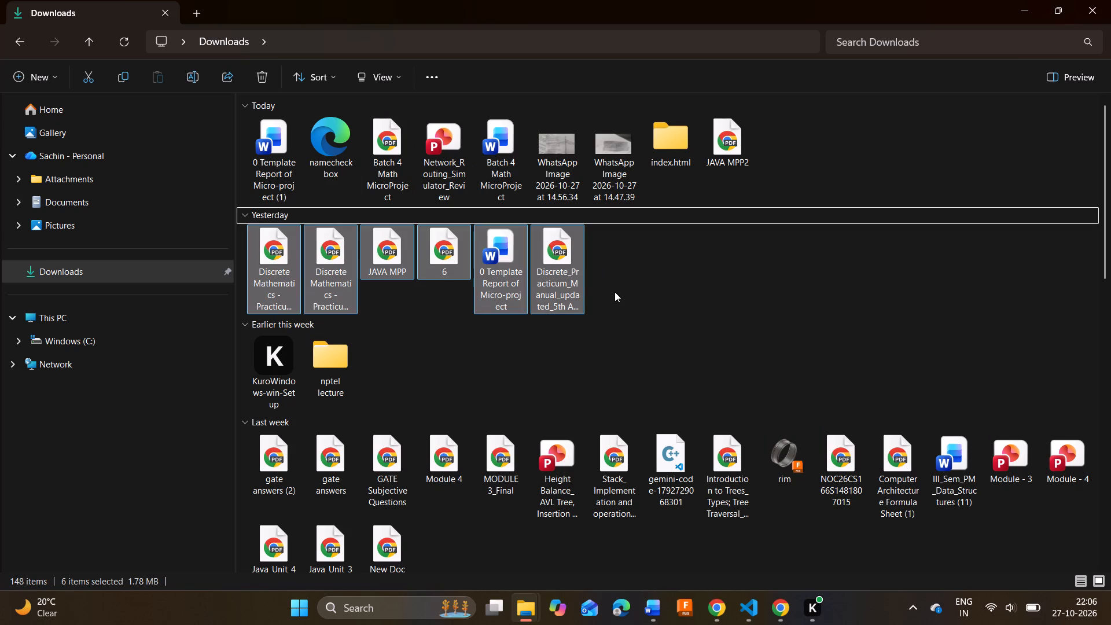
pyautogui.click(615, 292)
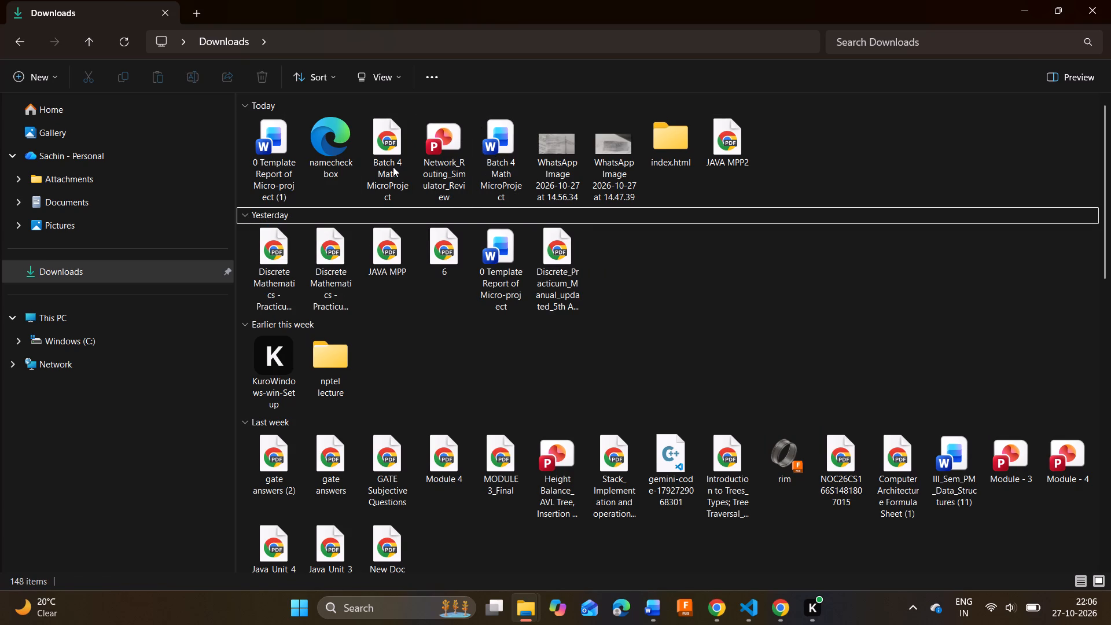
pyautogui.doubleClick(514, 196)
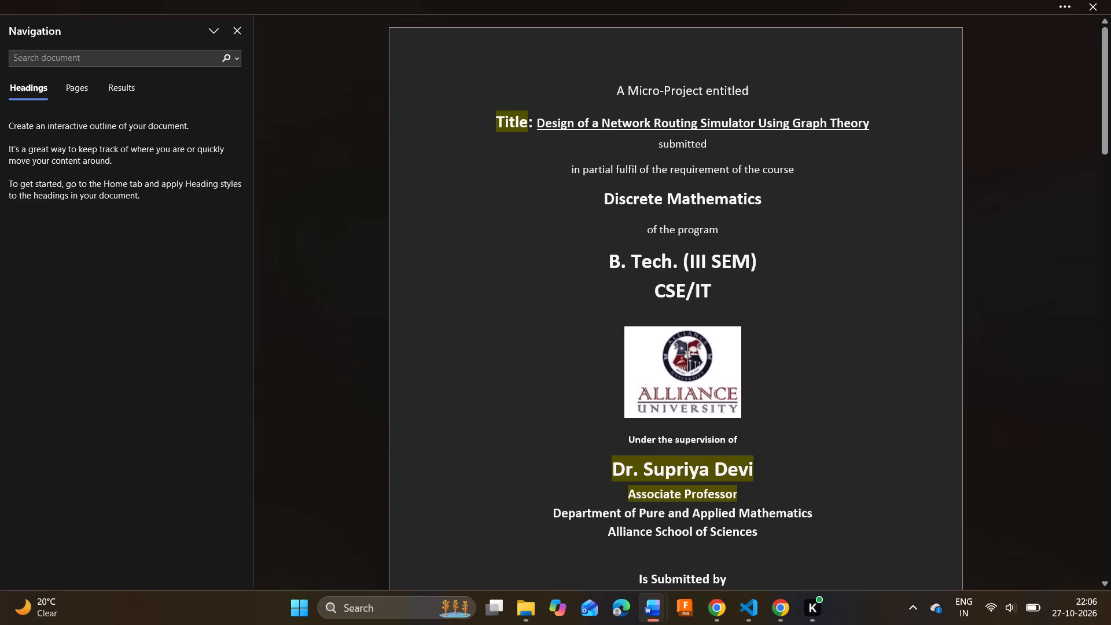
pyautogui.scroll(-16, 588, 334)
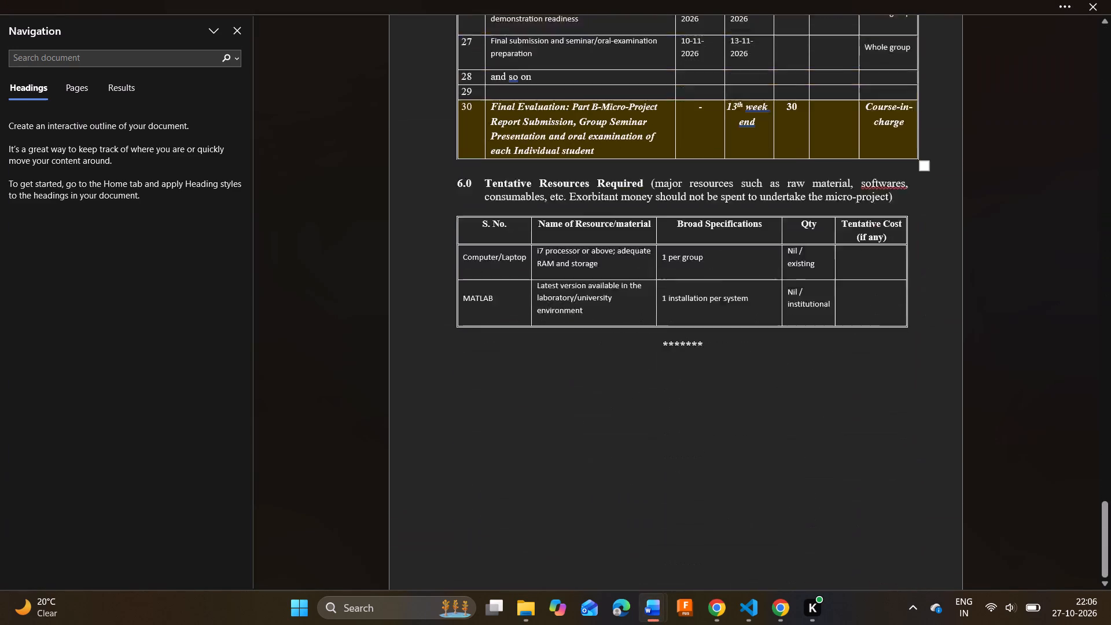
pyautogui.scroll(-2, 588, 334)
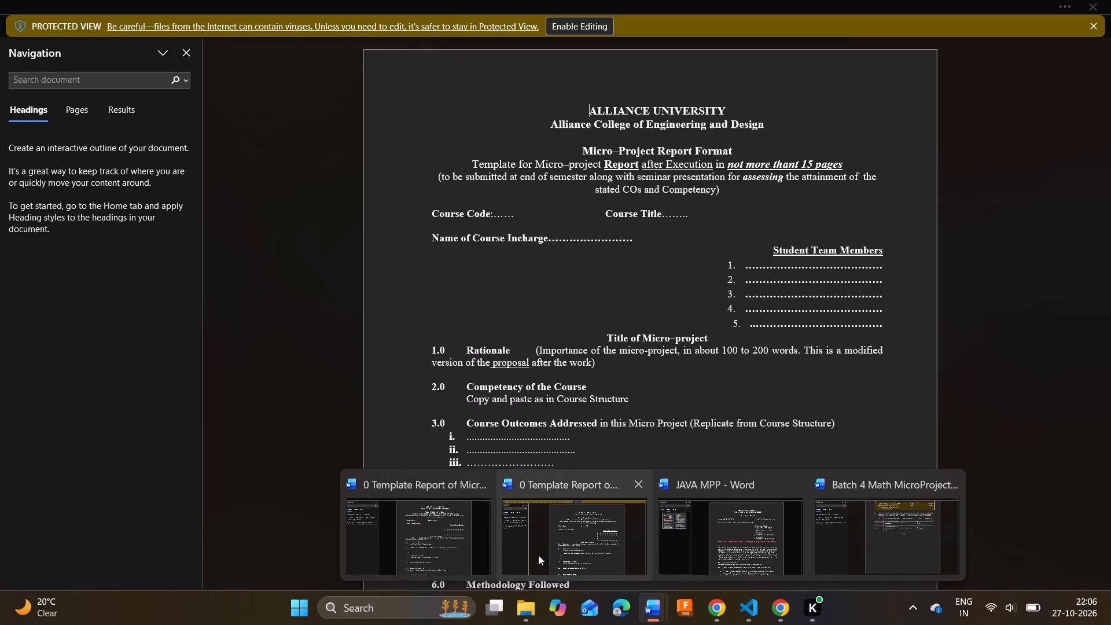
# Close the protected-view copy of the micro-project report template and return to the JAVA MPP document, keeping it open.
pyautogui.click(642, 487)
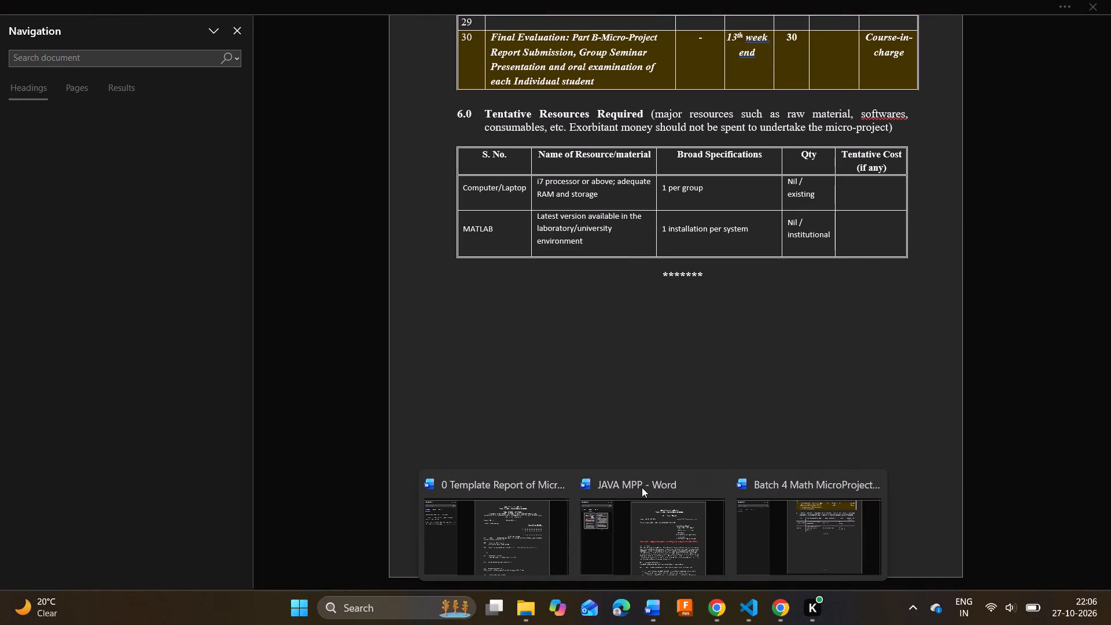
pyautogui.click(723, 486)
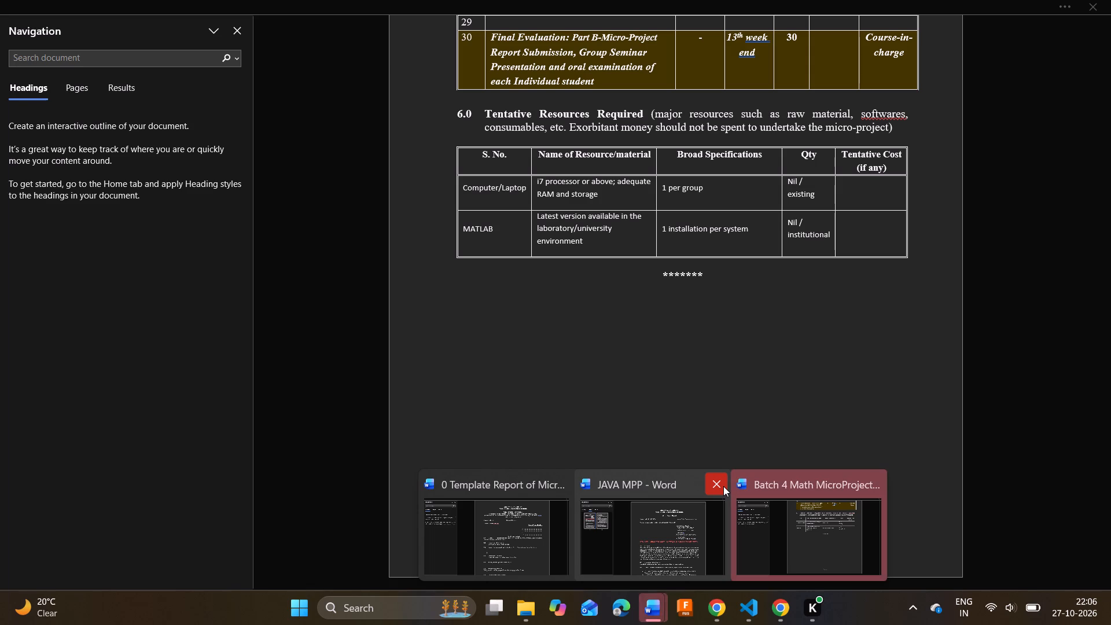
pyautogui.click(618, 530)
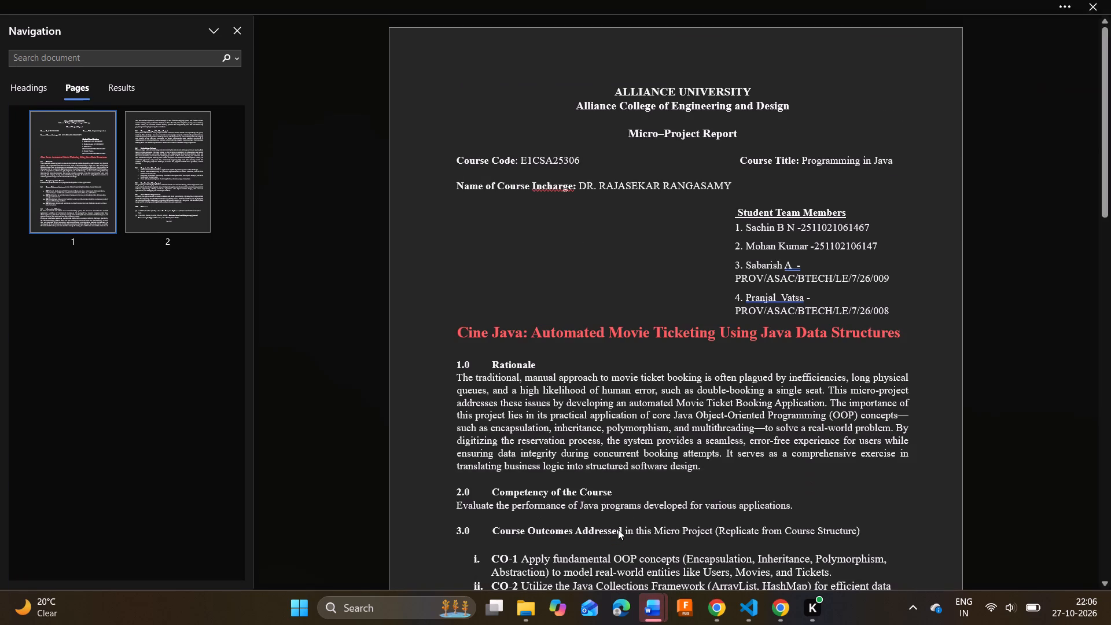
pyautogui.click(701, 197)
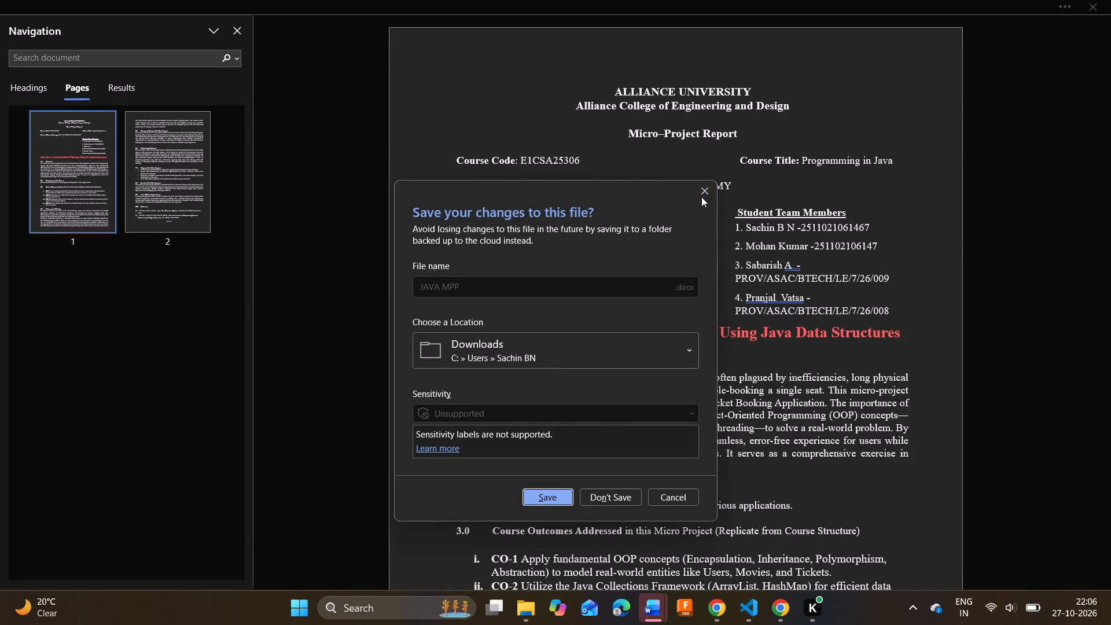
# Check both pages of the revised report and start exporting it as a PDF in the Downloads folder.
pyautogui.scroll(-14, 659, 399)
pyautogui.scroll(4, 659, 399)
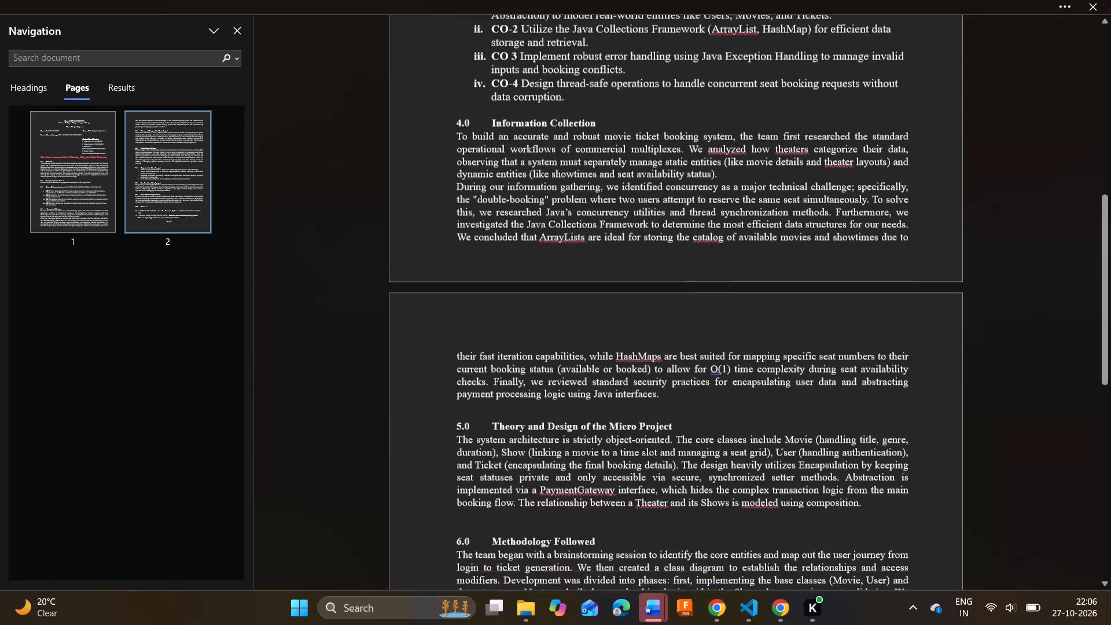
pyautogui.scroll(2, 659, 399)
pyautogui.scroll(-6, 659, 399)
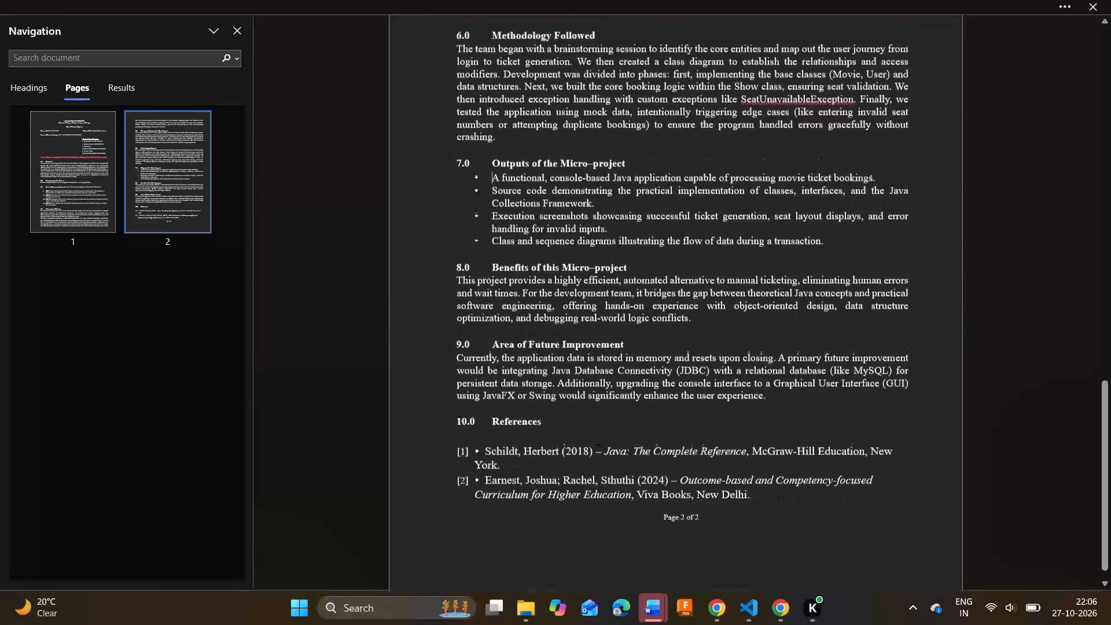
pyautogui.click(260, 0)
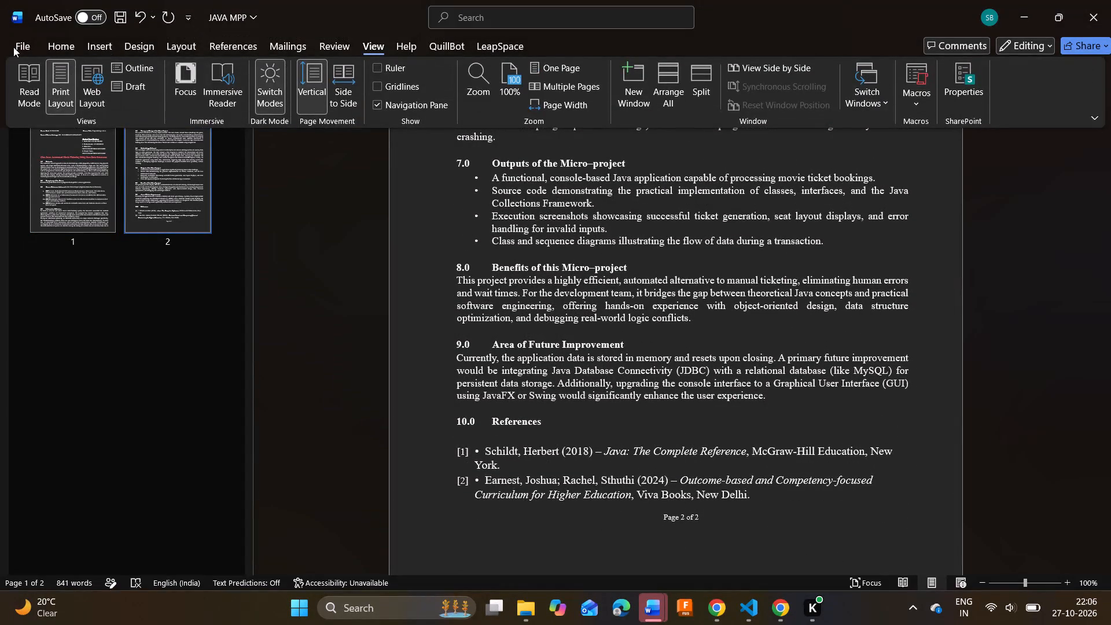
pyautogui.click(13, 47)
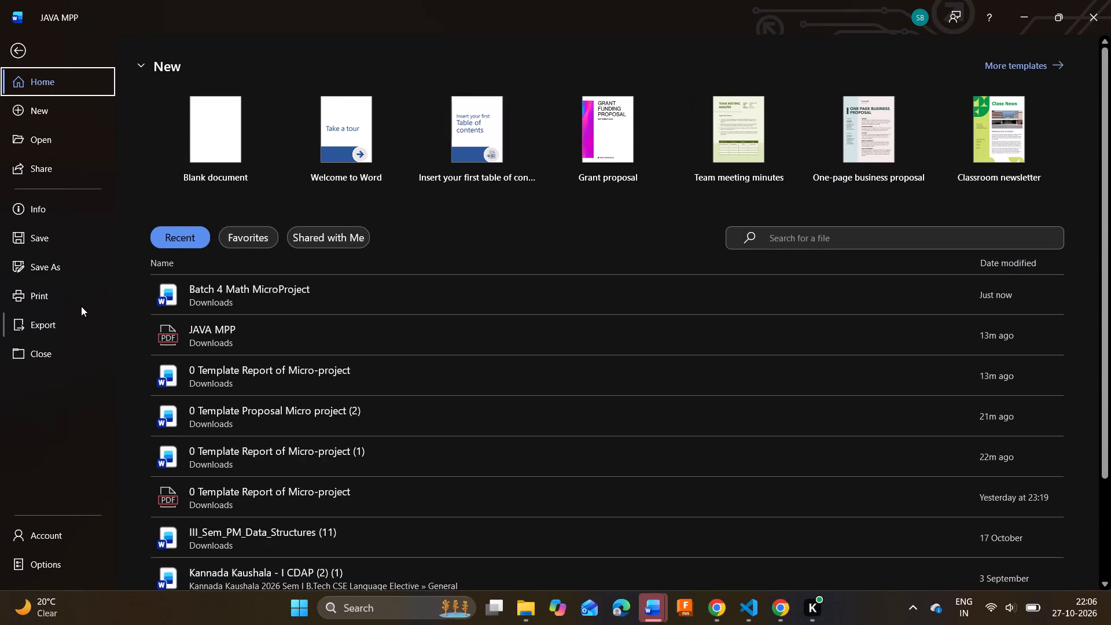
pyautogui.click(80, 321)
pyautogui.click(428, 202)
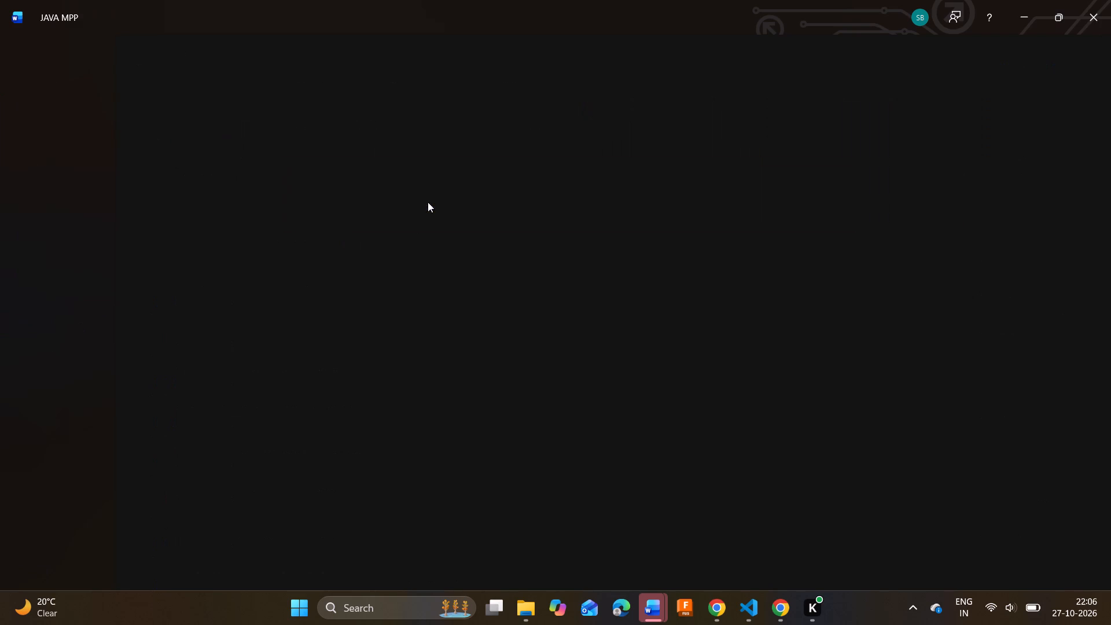
pyautogui.click(428, 202)
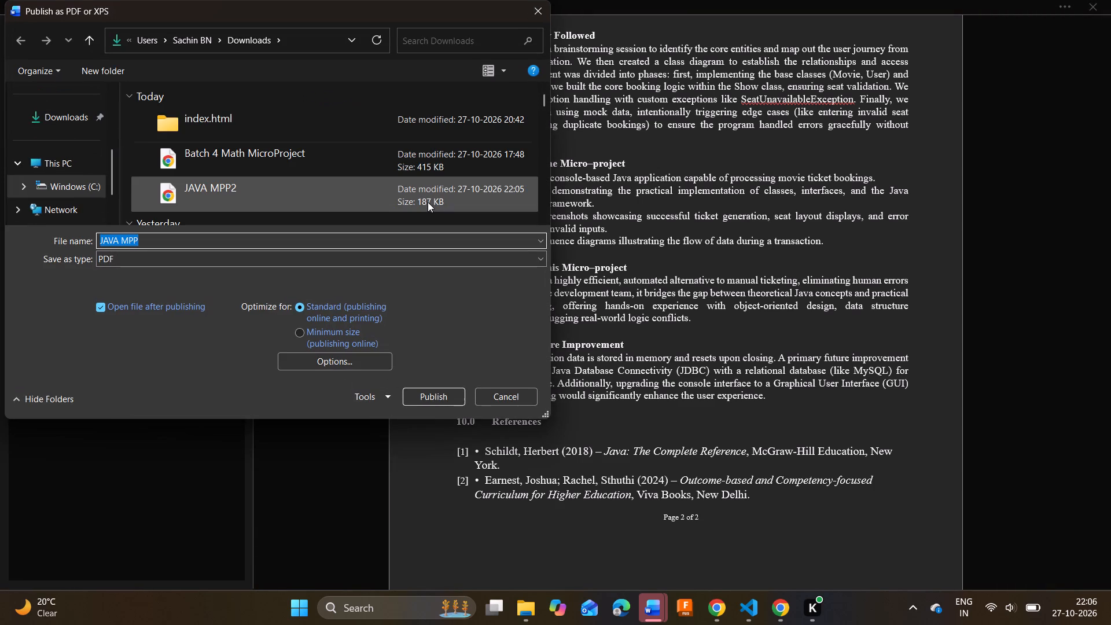
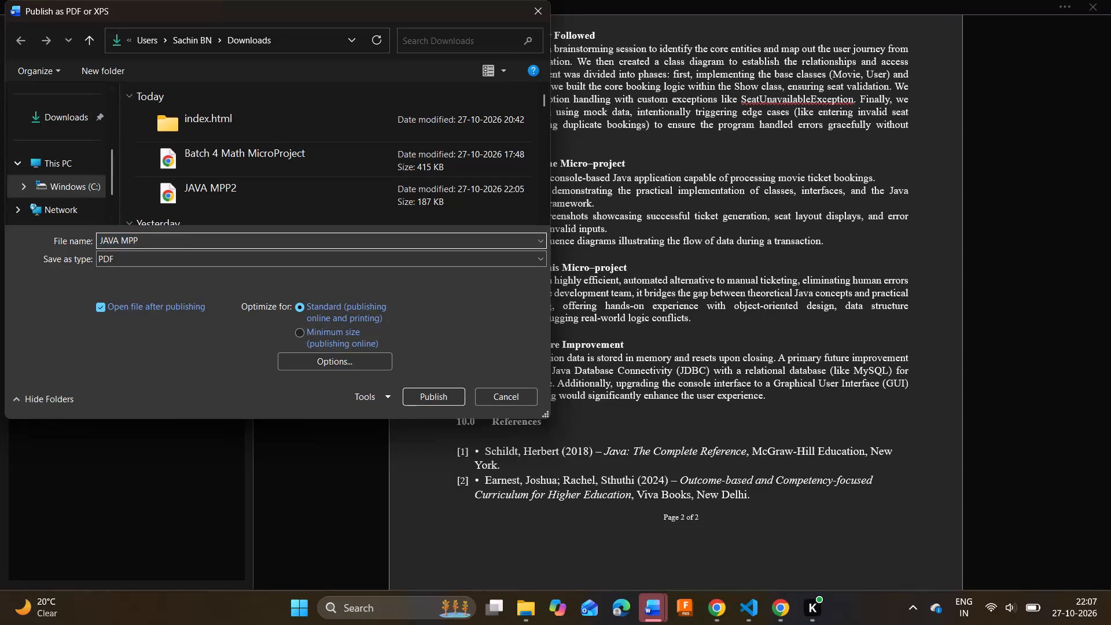
# Publish the report as a PDF named JAVA MPP2, replacing the existing file, and check both exported pages.
pyautogui.click(181, 237)
pyautogui.press('2')
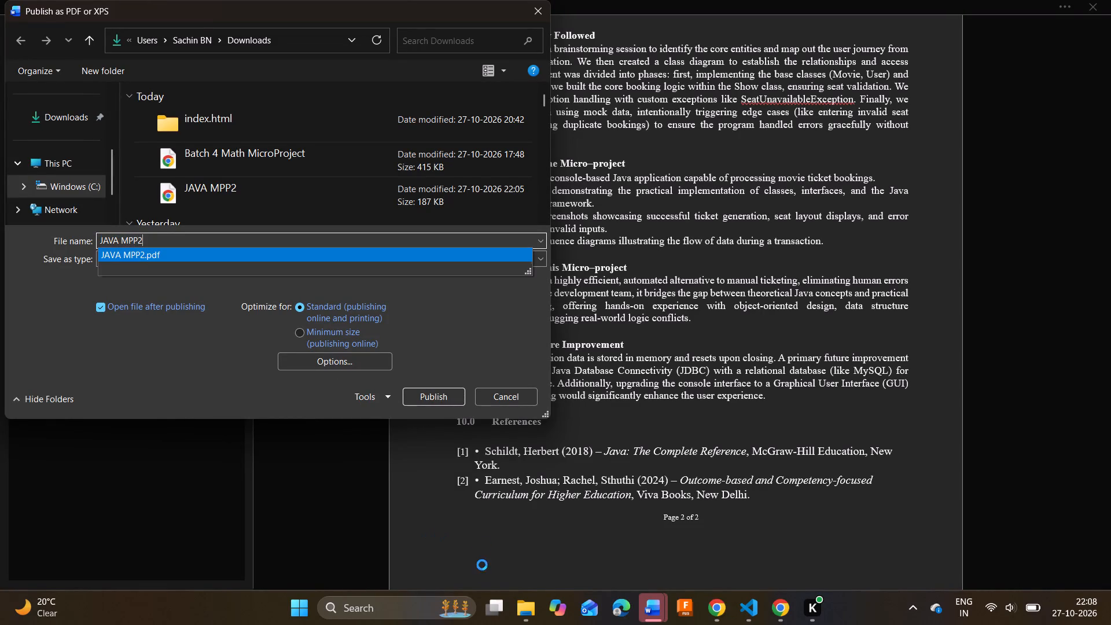
pyautogui.click(527, 600)
pyautogui.click(457, 543)
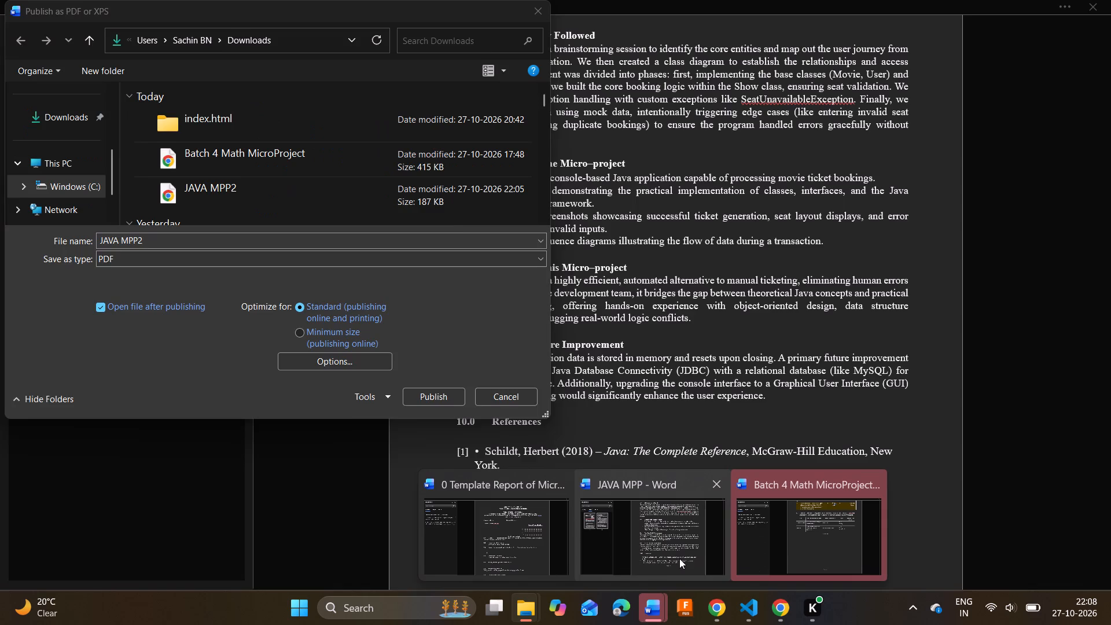
pyautogui.click(702, 554)
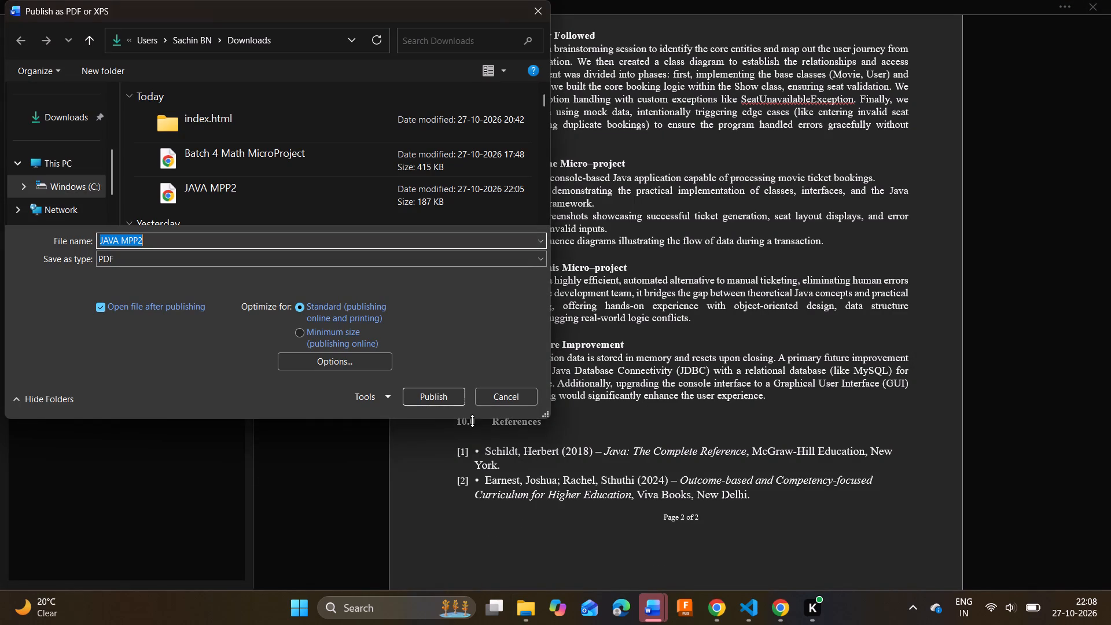
pyautogui.click(450, 402)
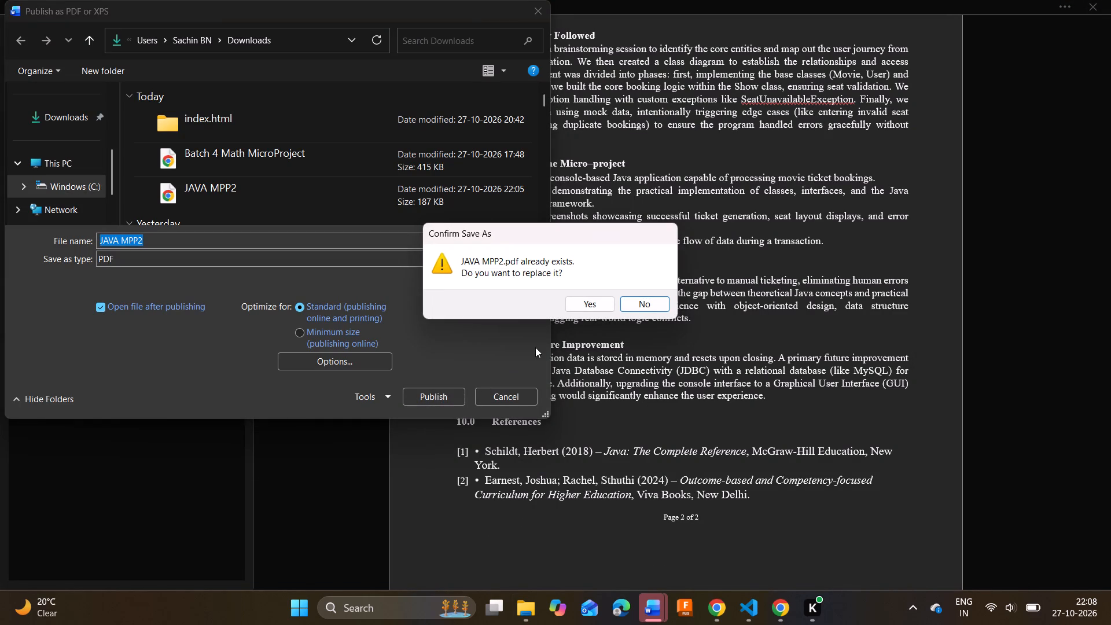
pyautogui.click(585, 310)
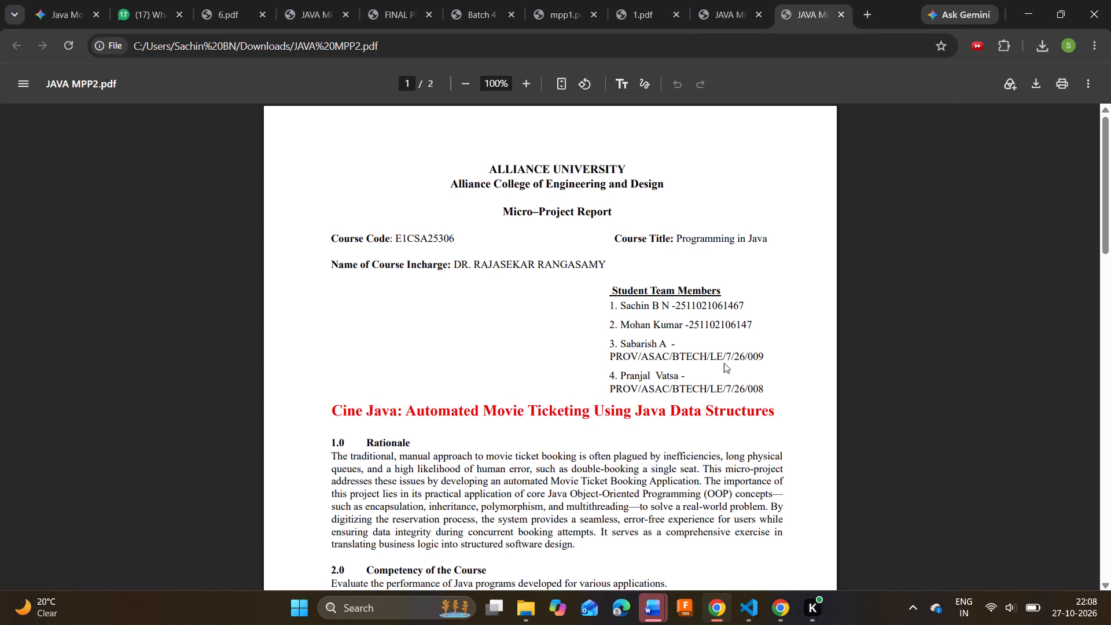
pyautogui.scroll(-13, 725, 367)
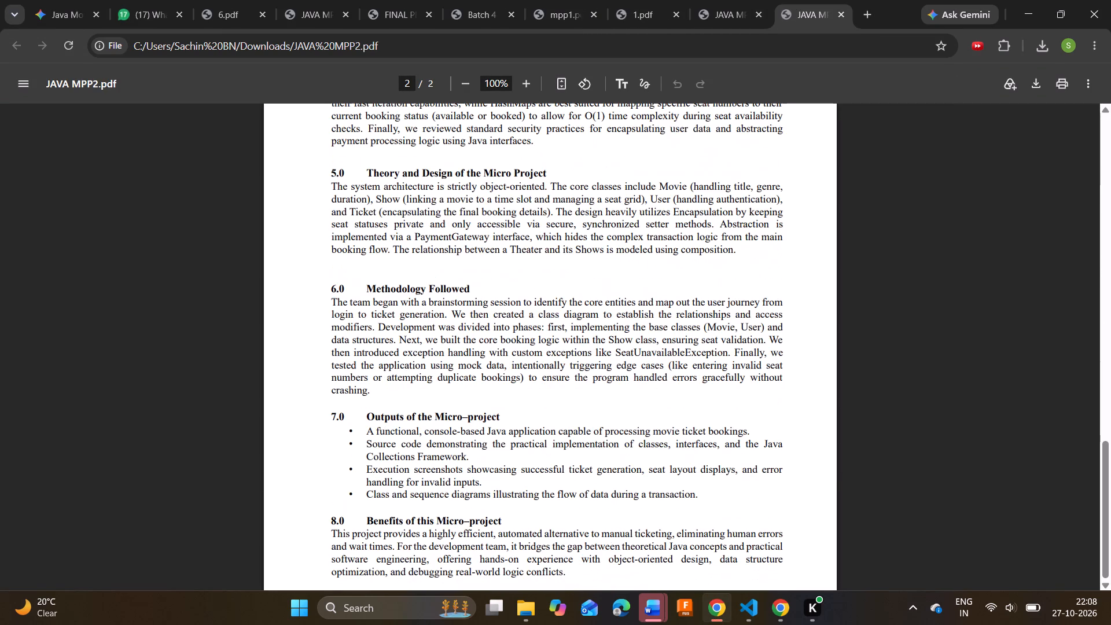
pyautogui.scroll(-3, 725, 367)
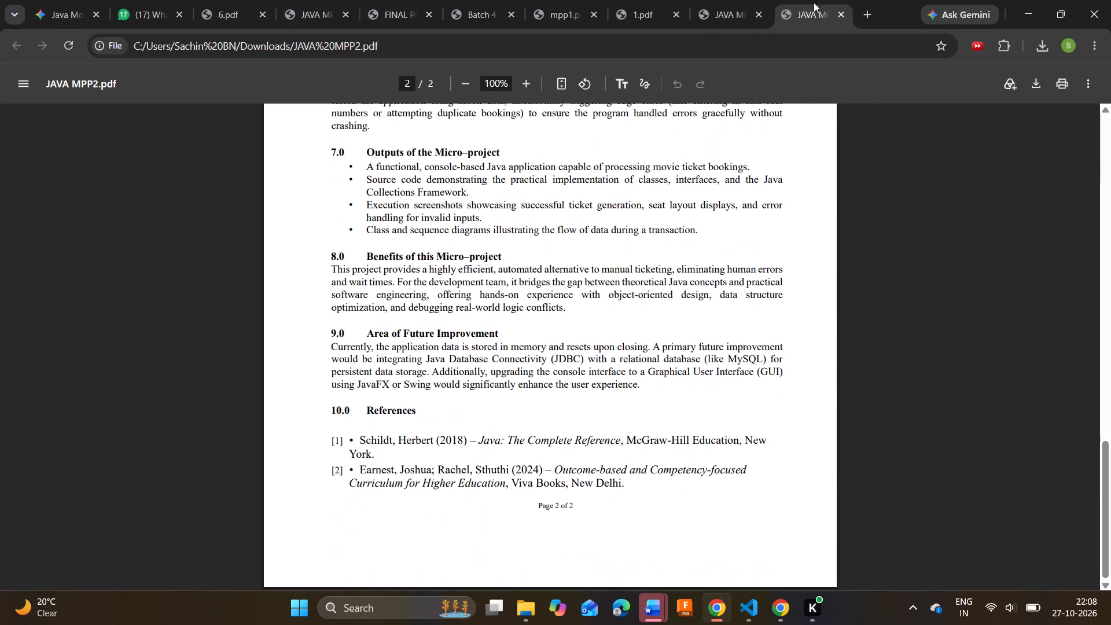
# Return to the JAVA MPP document in Word and delete both entries under the 10.0 References heading.
pyautogui.click(668, 616)
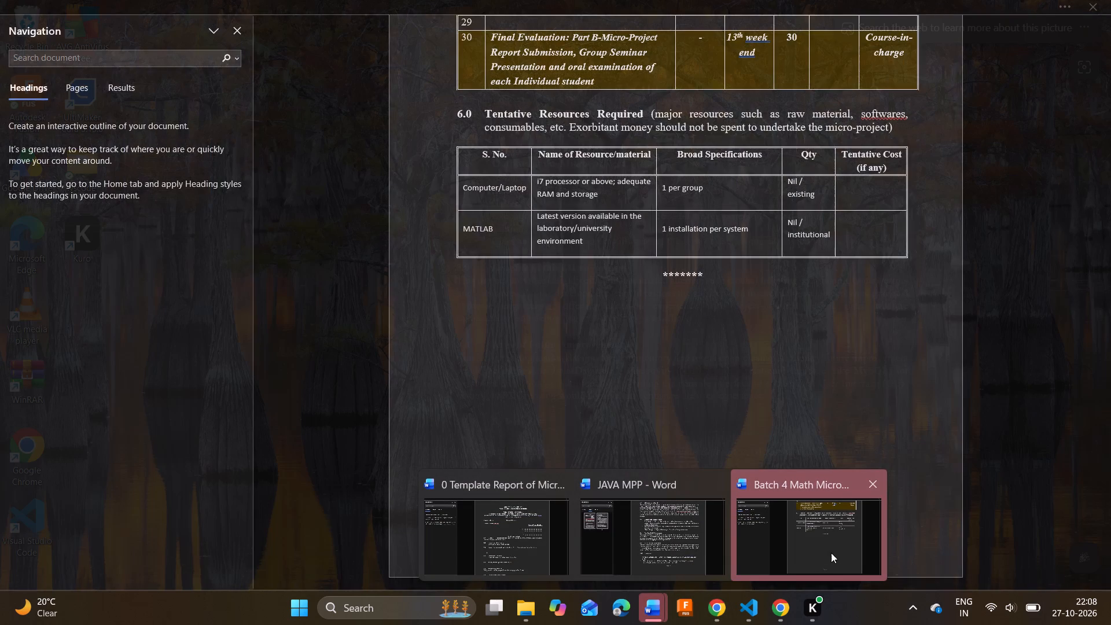
pyautogui.click(691, 554)
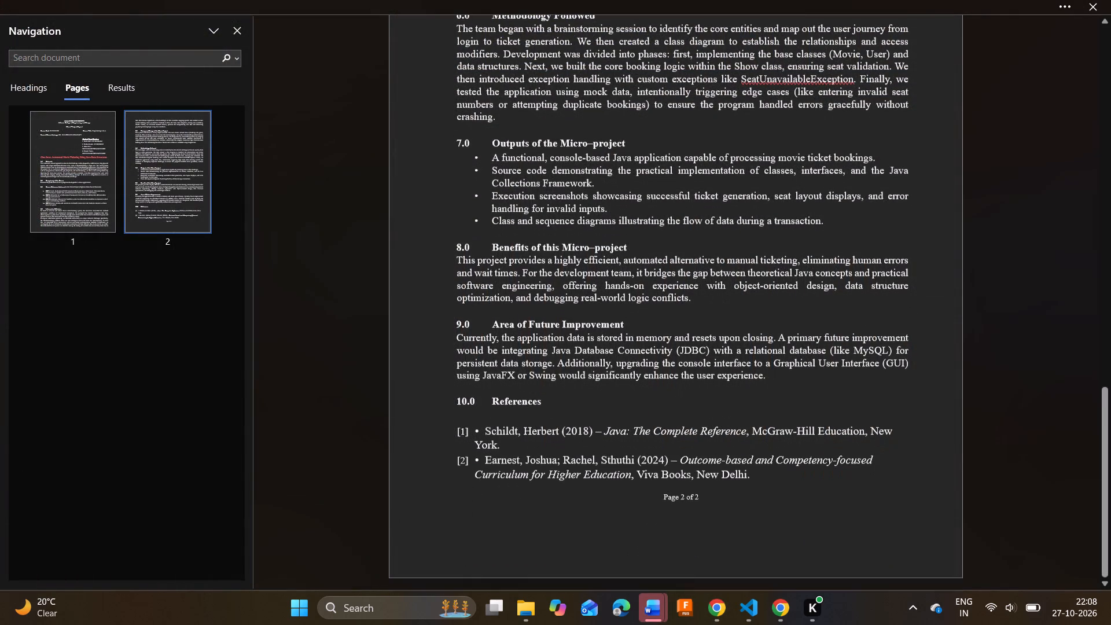
pyautogui.moveTo(451, 434); pyautogui.dragTo(678, 454)
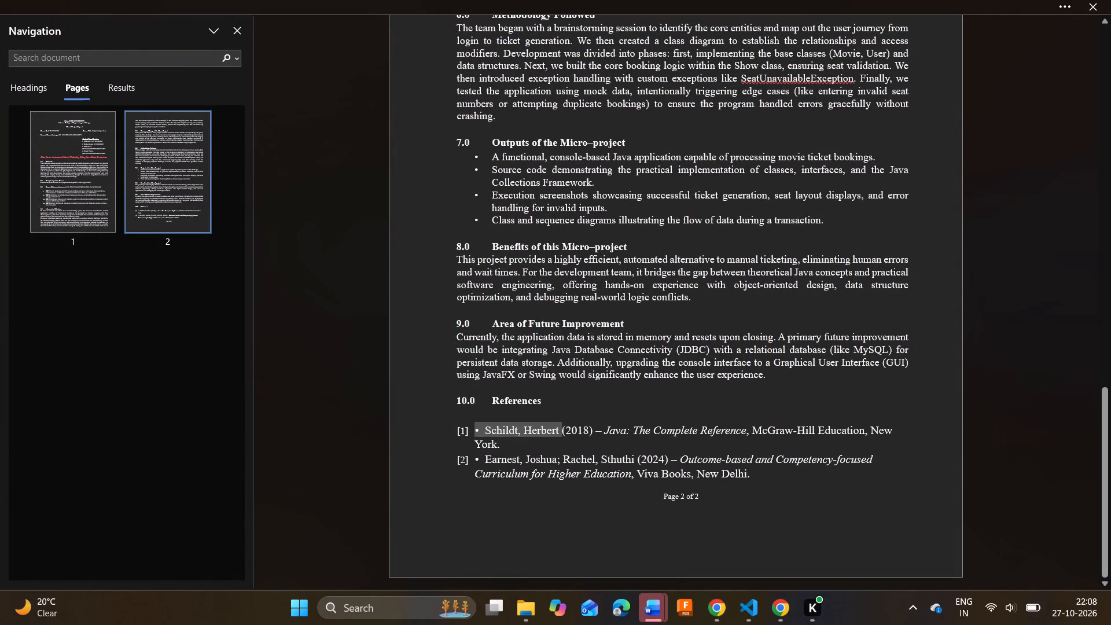
pyautogui.moveTo(678, 454); pyautogui.dragTo(766, 486)
pyautogui.press('BackSpace')
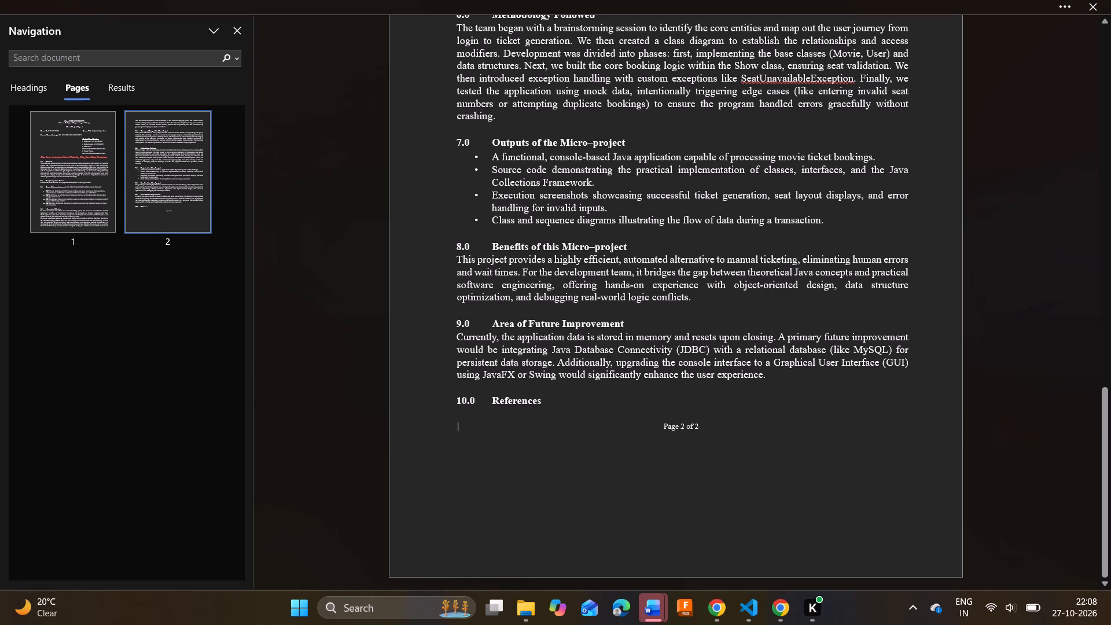
# Delete the body paragraph of section 1.0 Rationale on page 1 and add a blank line below its heading.
pyautogui.scroll(10, 766, 486)
pyautogui.scroll(-1, 766, 486)
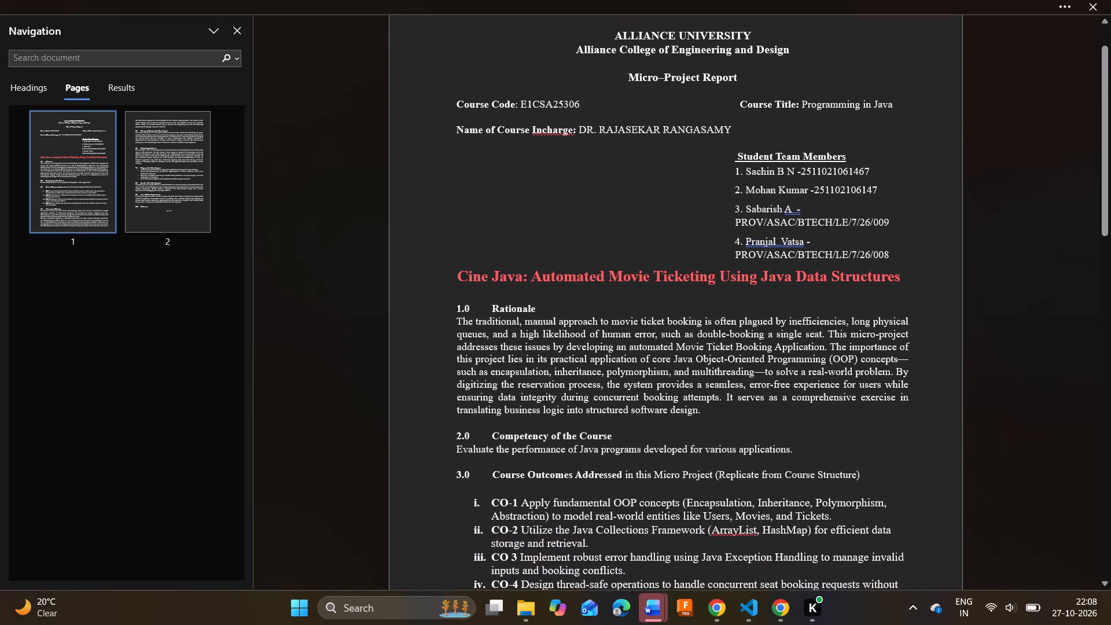
pyautogui.moveTo(455, 322); pyautogui.dragTo(771, 423)
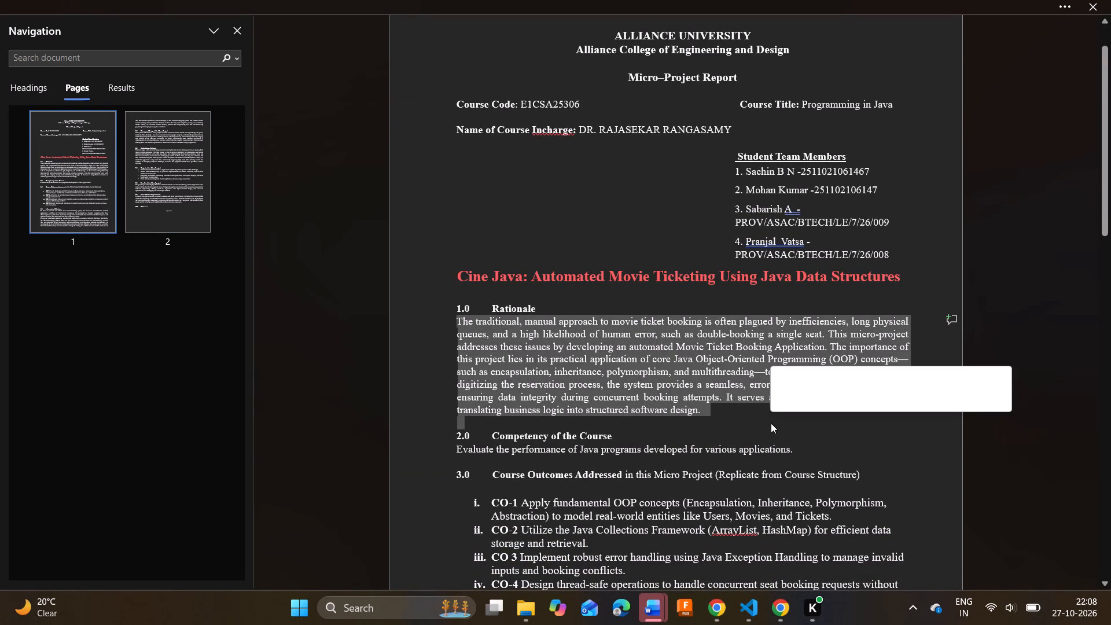
pyautogui.press('BackSpace')
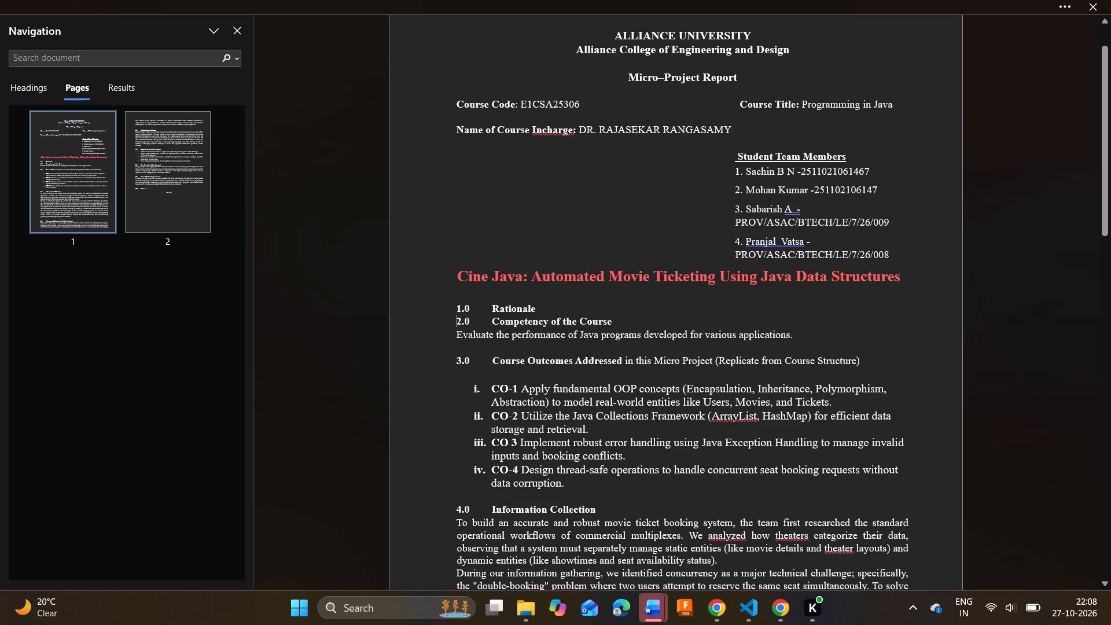
pyautogui.click(545, 309)
pyautogui.press('Return')
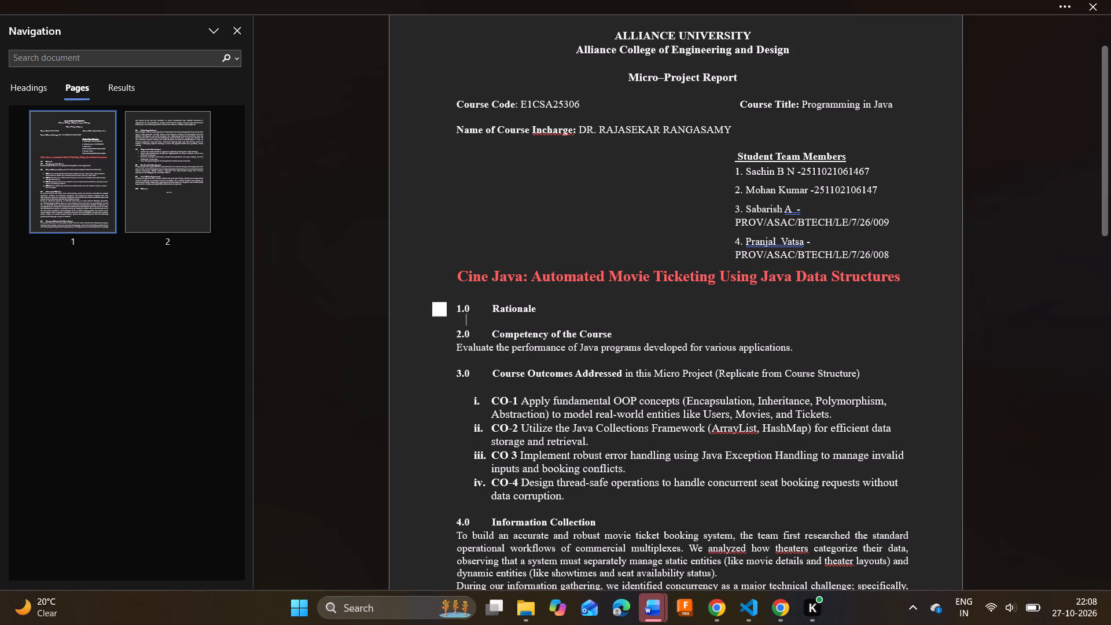
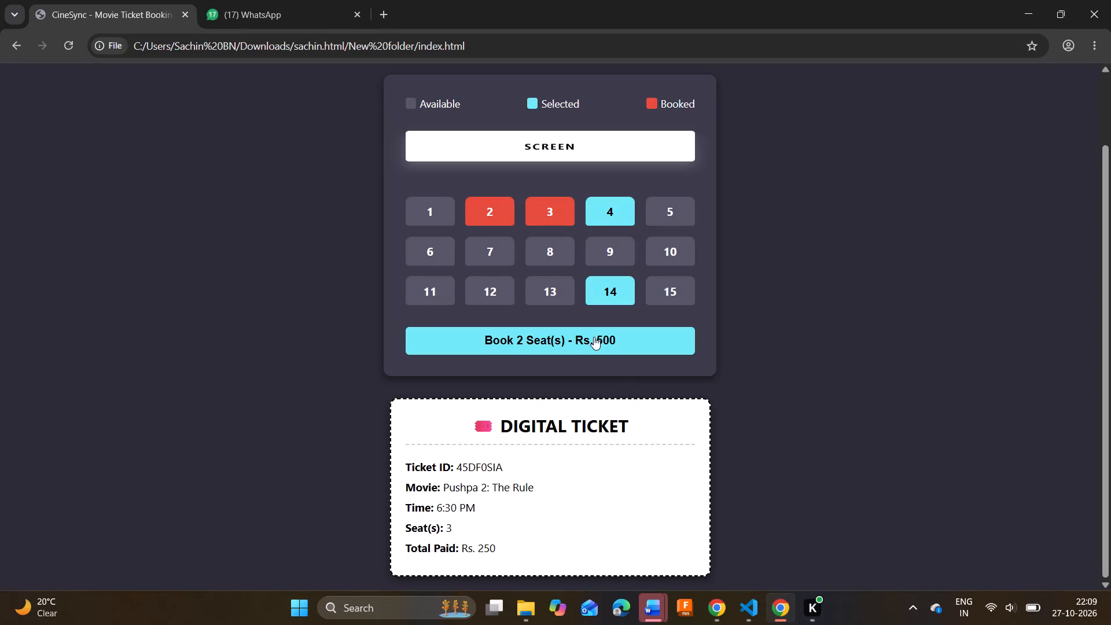
# Book the selected seats 4 and 14 on the CineSync booking page and review the digital ticket.
pyautogui.click(594, 337)
pyautogui.scroll(1, 597, 266)
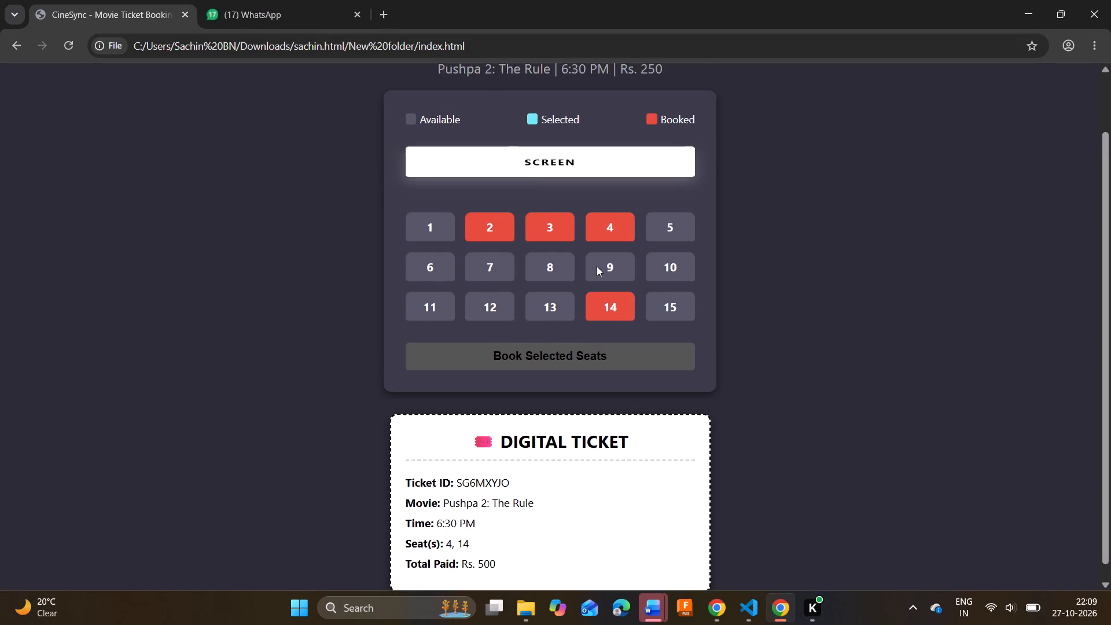